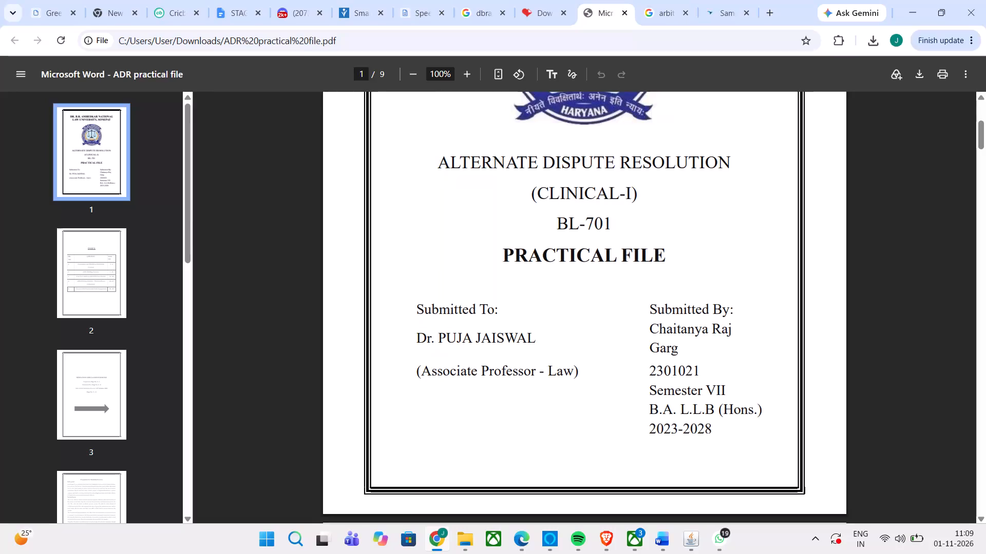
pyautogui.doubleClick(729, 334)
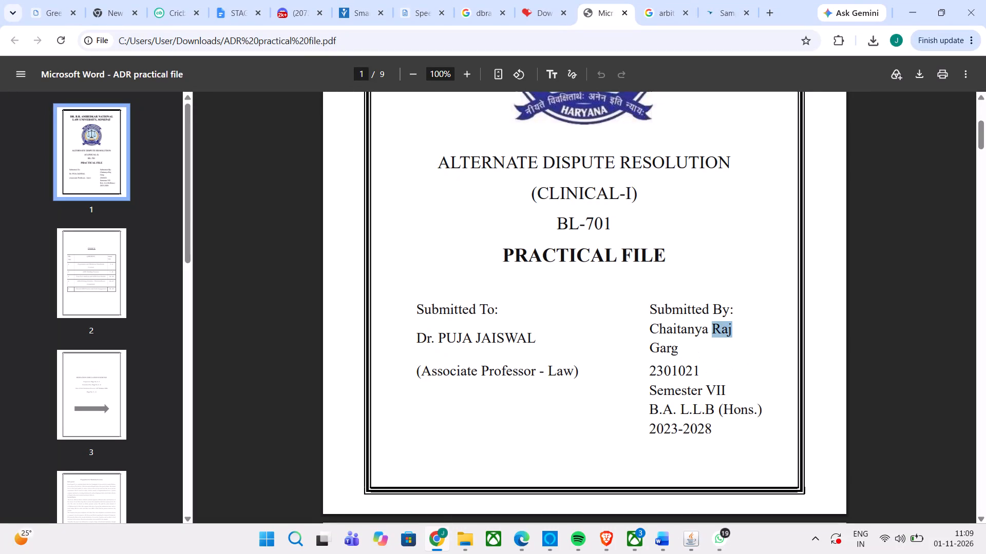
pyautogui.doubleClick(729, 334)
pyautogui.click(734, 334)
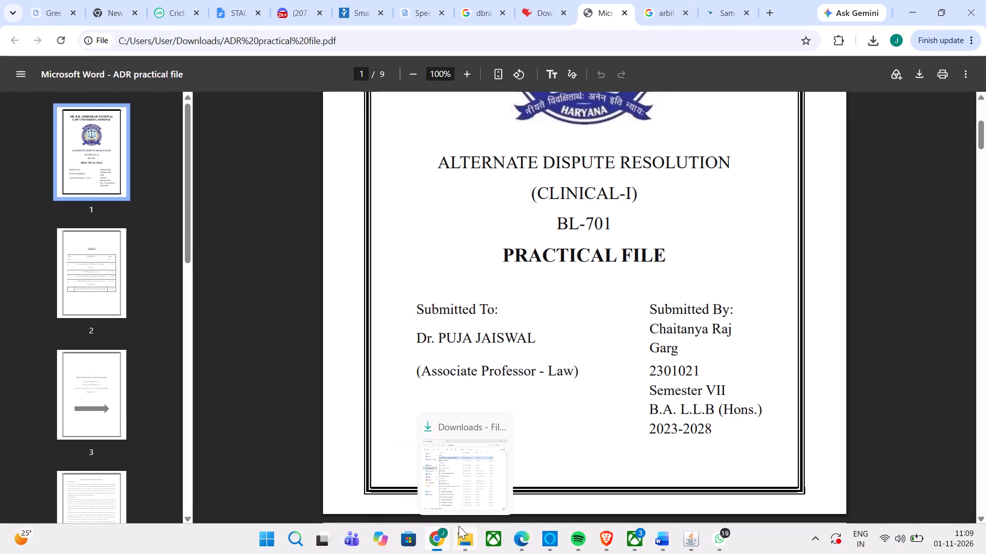
# Open the ADR practical file PDF from the Downloads folder in Word for editing.
pyautogui.click(468, 497)
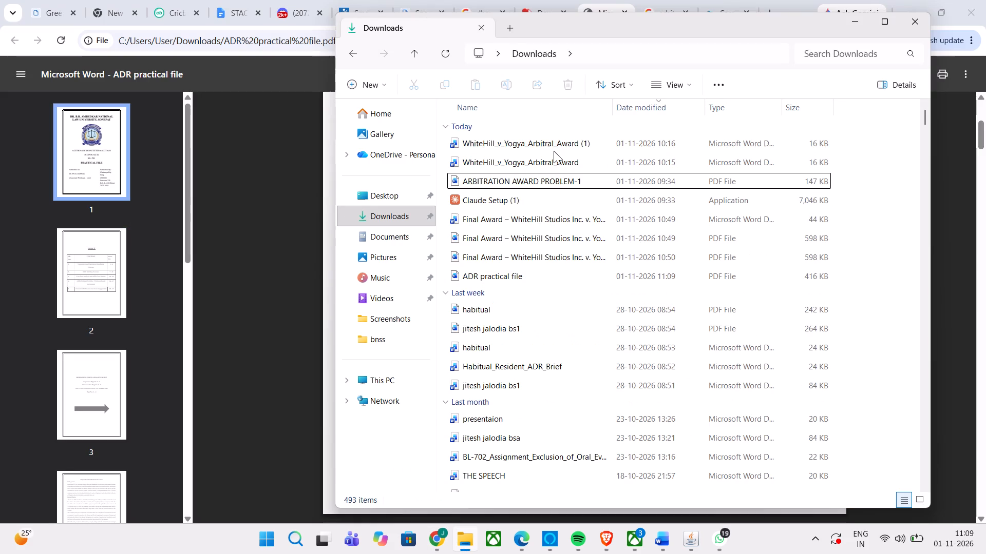
pyautogui.scroll(4, 558, 148)
pyautogui.click(404, 243)
pyautogui.click(403, 214)
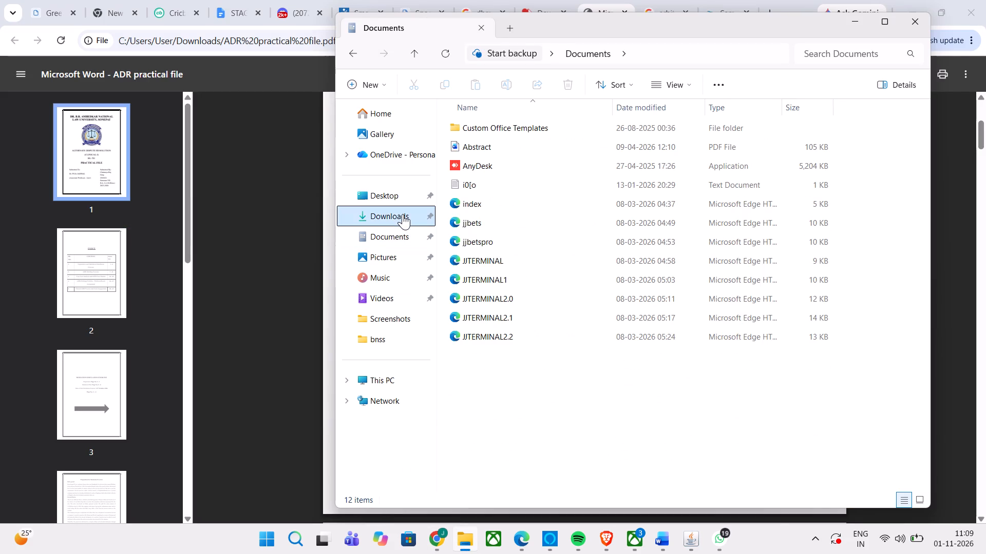
pyautogui.scroll(1, 509, 145)
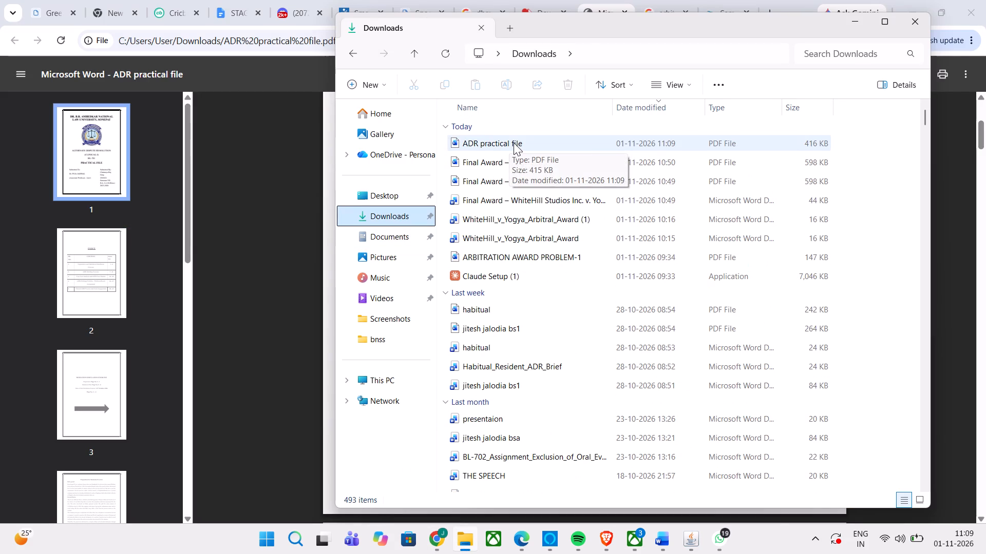
pyautogui.doubleClick(514, 143)
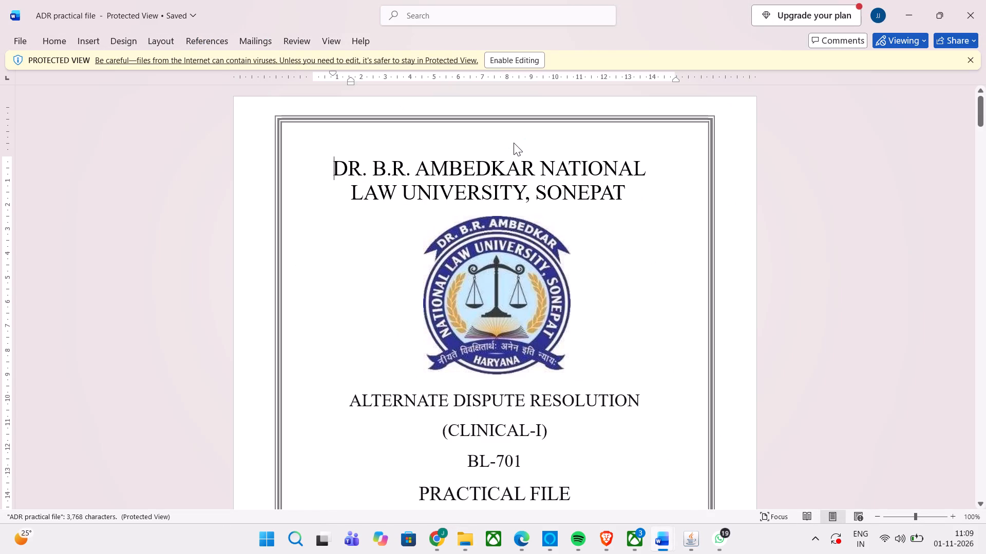
# Enable editing of the ADR practical file so it leaves Protected View.
pyautogui.click(524, 62)
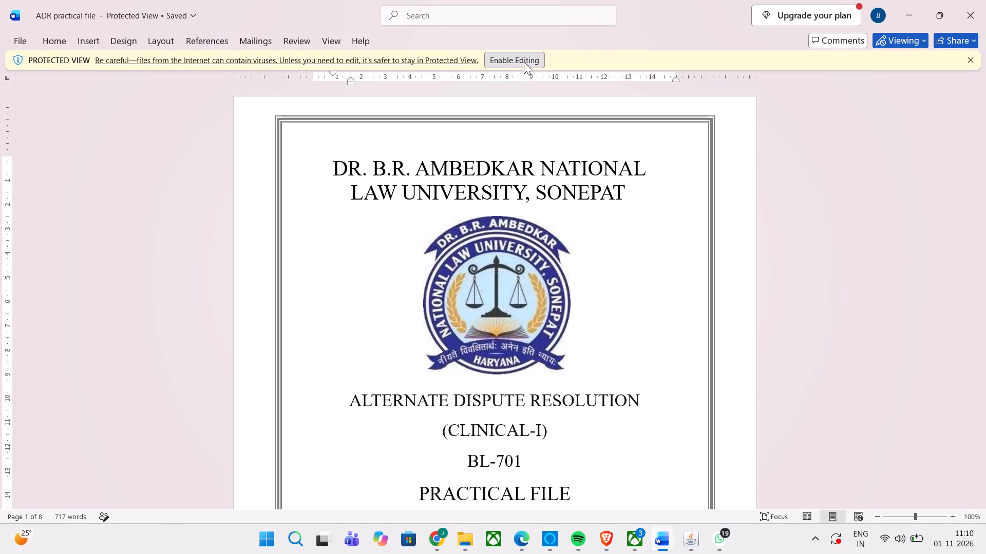
# Replace the student's first and middle names under Submitted By on the cover page with the new student's full name.
pyautogui.scroll(-1, 628, 331)
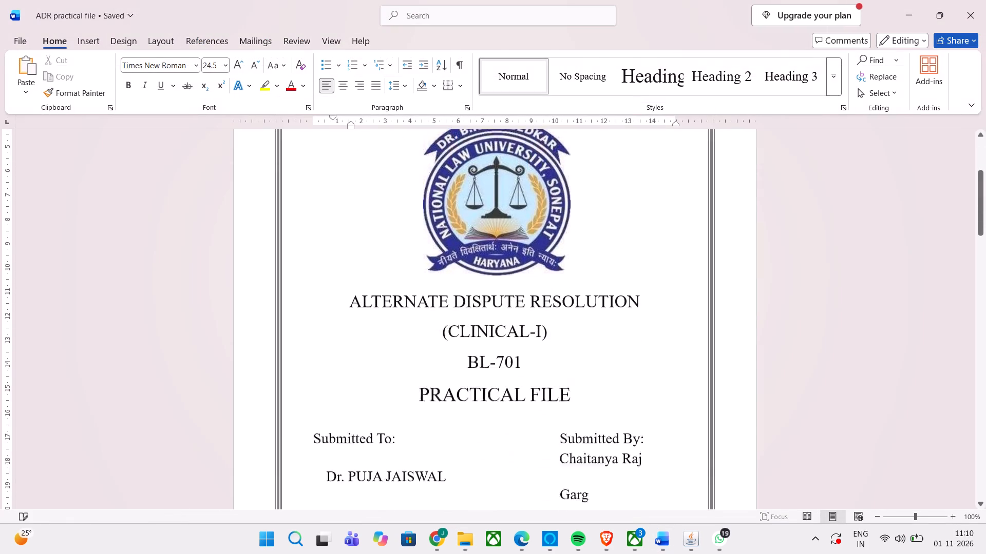
pyautogui.scroll(-2, 628, 331)
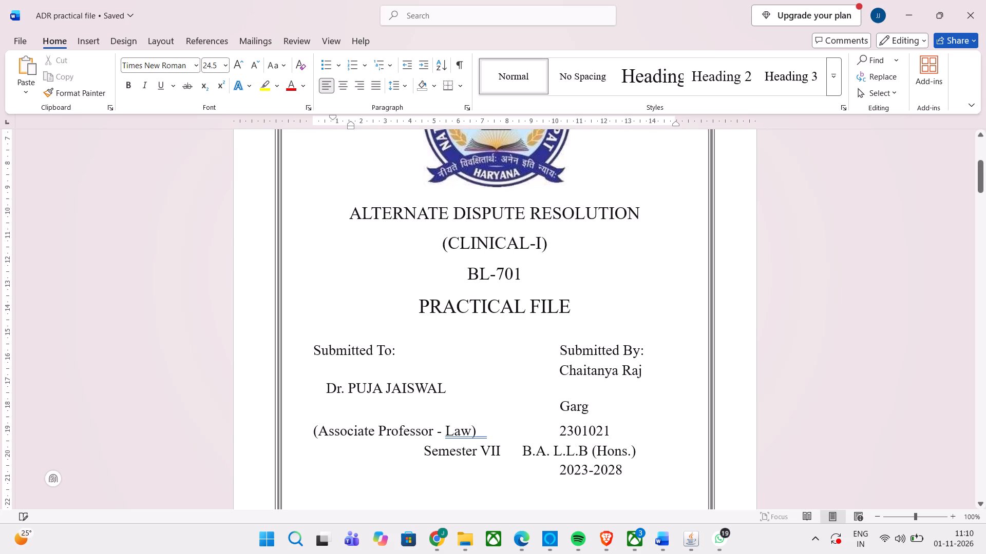
pyautogui.doubleClick(643, 372)
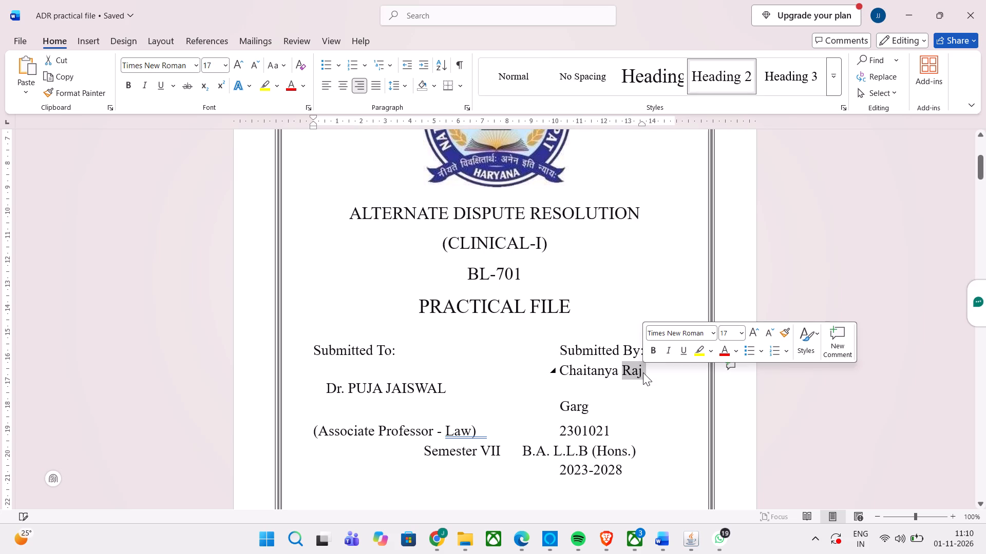
pyautogui.press('BackSpace')
pyautogui.press('BackSpace')
pyautogui.press('BackSpace')
pyautogui.press('BackSpace')
pyautogui.press('BackSpace')
pyautogui.press('BackSpace')
pyautogui.press('BackSpace')
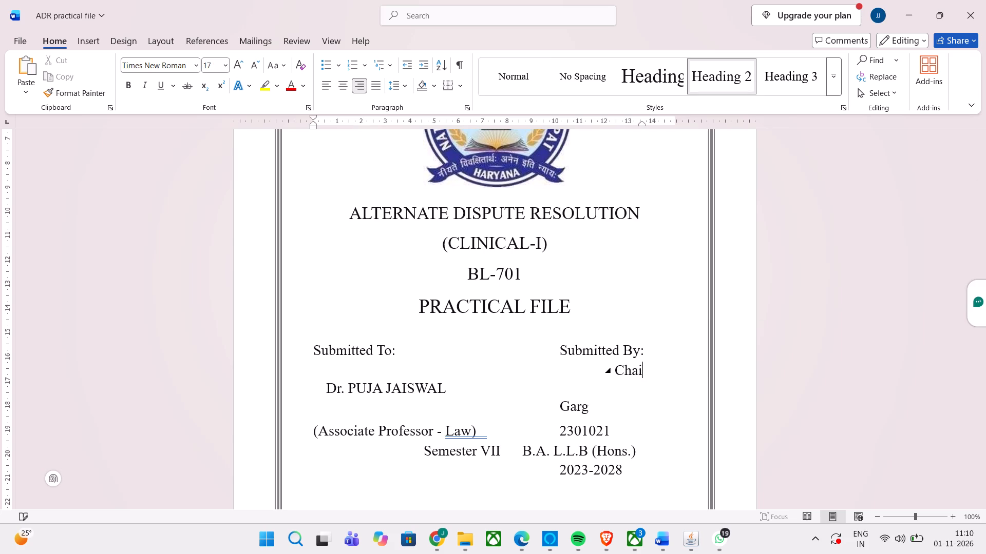
pyautogui.press('BackSpace')
pyautogui.press('BackSpace')
pyautogui.press('BackSpace')
pyautogui.press('BackSpace')
pyautogui.press('BackSpace')
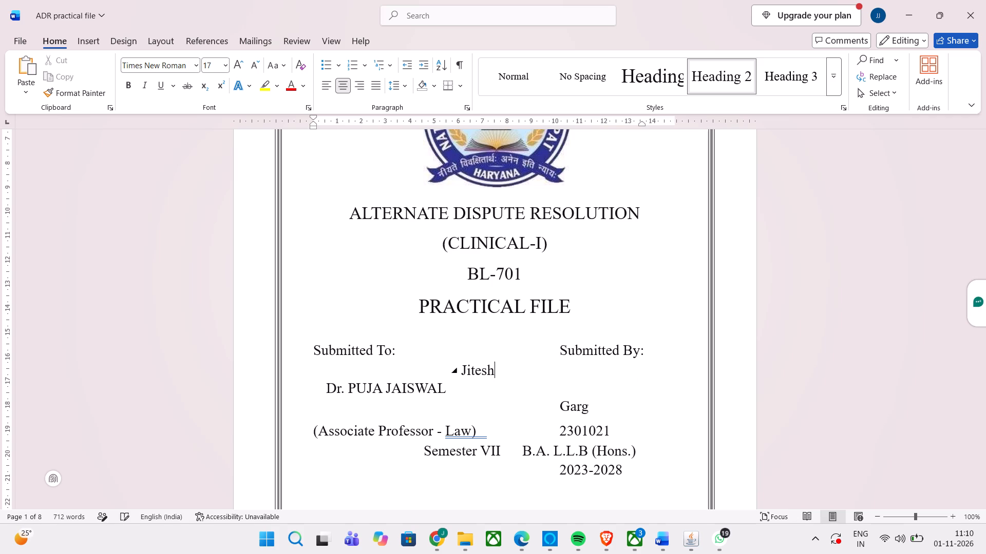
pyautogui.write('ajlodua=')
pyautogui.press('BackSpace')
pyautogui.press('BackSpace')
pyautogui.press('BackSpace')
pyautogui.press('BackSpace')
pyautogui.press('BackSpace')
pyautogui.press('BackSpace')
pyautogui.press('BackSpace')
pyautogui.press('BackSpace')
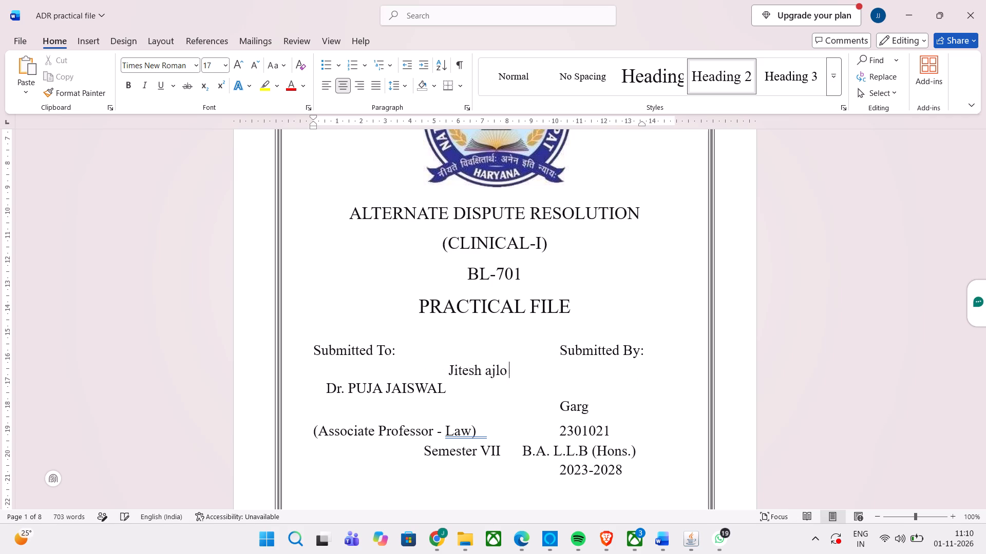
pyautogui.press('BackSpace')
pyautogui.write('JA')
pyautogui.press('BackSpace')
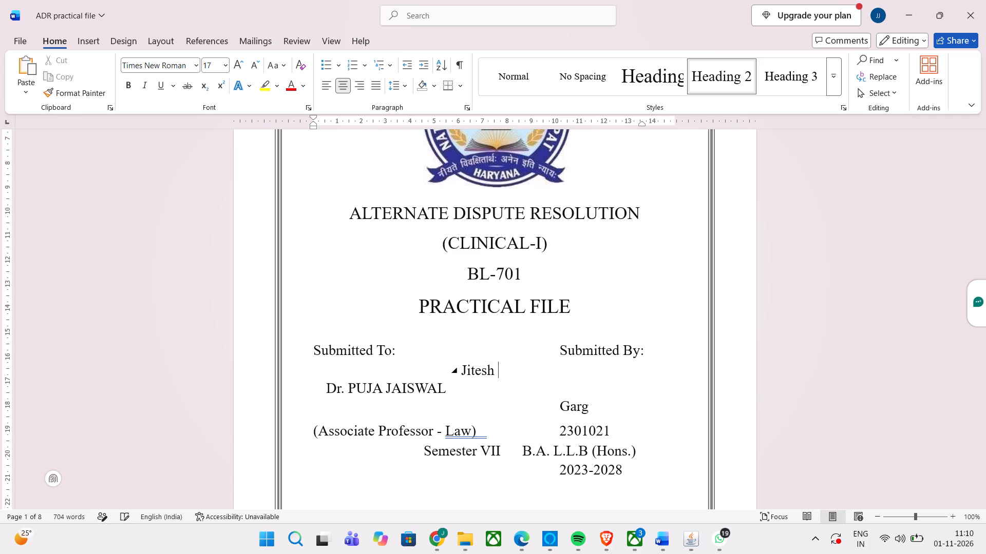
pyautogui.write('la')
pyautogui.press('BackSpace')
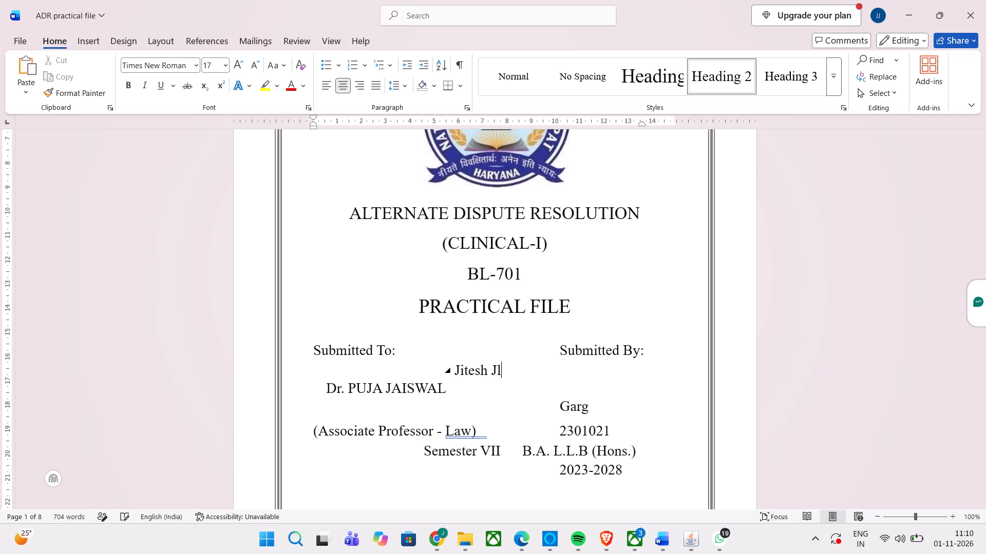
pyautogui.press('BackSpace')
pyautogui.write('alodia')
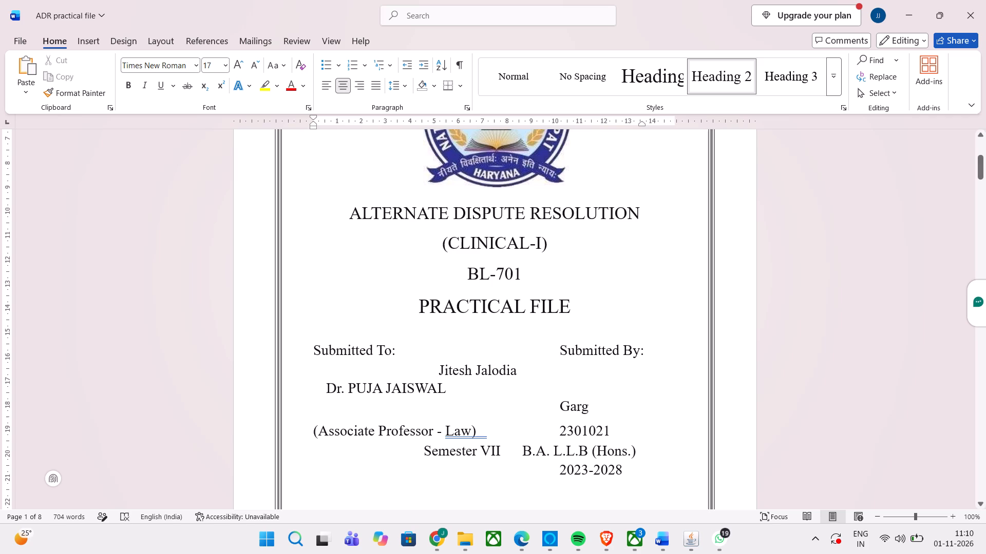
# Remove the extra indent before the professor's name so it lines up with the Submitted To heading.
pyautogui.click(324, 389)
pyautogui.press('BackSpace')
pyautogui.press('BackSpace')
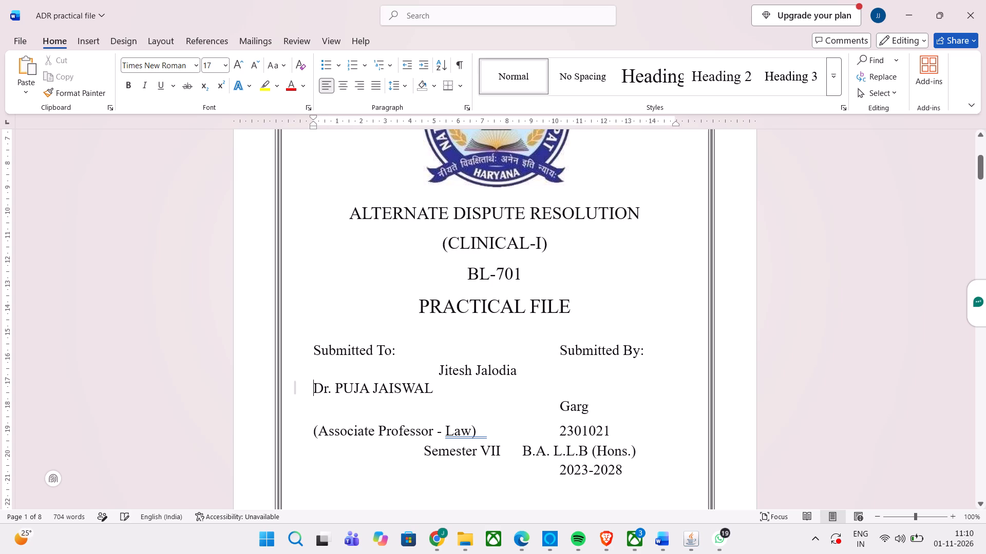
# Insert leading spaces before the new student's name to shift it beneath the Submitted By heading.
pyautogui.moveTo(443, 372); pyautogui.dragTo(434, 366)
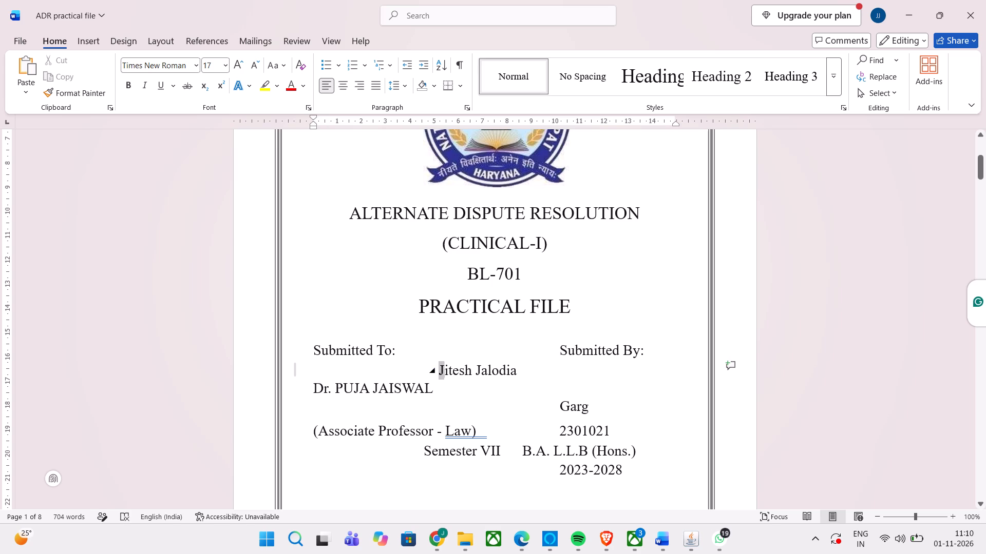
pyautogui.moveTo(434, 366); pyautogui.dragTo(438, 369)
pyautogui.click(438, 369)
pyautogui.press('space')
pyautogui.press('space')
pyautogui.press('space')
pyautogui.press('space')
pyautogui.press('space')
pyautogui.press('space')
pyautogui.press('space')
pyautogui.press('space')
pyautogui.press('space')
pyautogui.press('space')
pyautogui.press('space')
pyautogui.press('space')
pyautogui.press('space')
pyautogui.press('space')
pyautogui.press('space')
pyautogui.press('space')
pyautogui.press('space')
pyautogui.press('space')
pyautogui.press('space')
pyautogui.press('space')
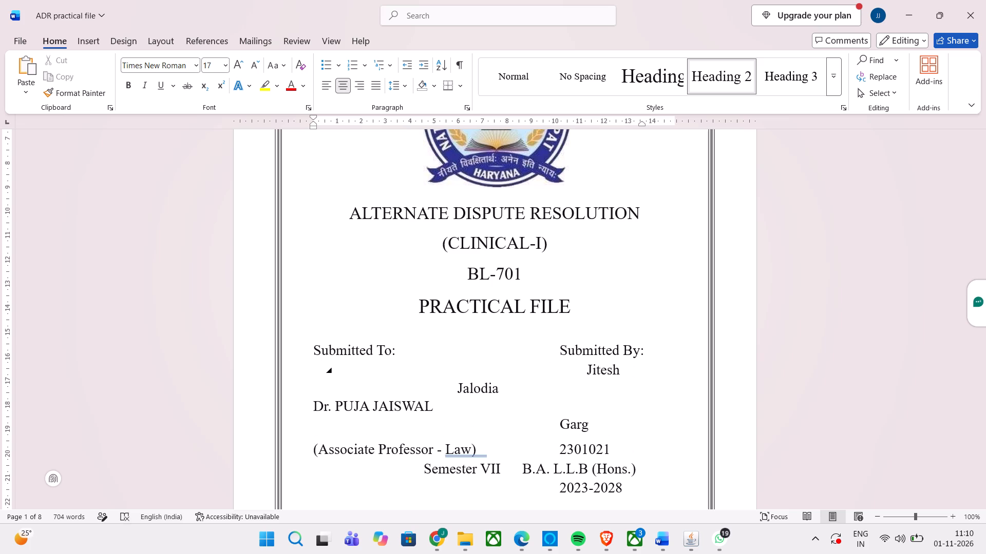
# Bring the new submitter's name onto one line under Submitted By and delete the leftover old surname below it.
pyautogui.press('BackSpace')
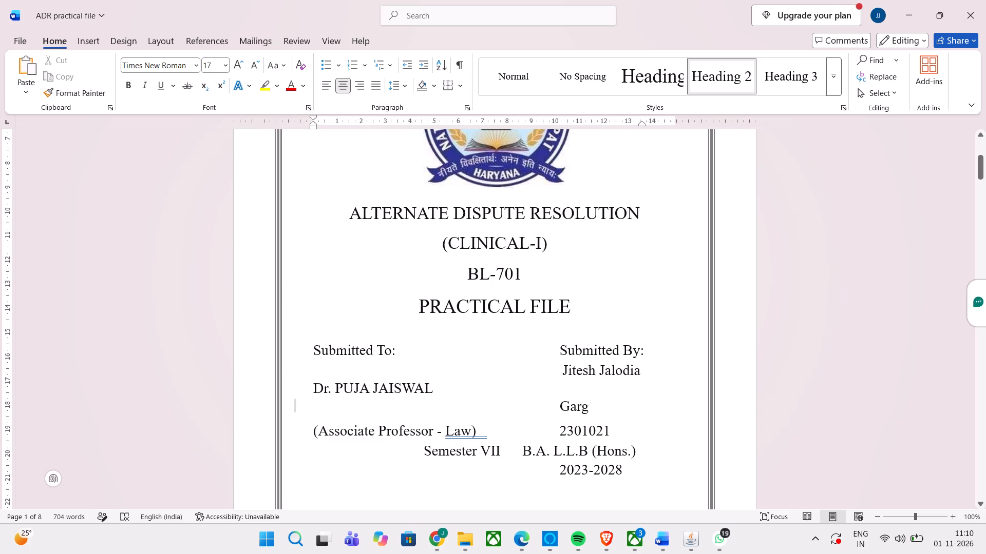
pyautogui.click(589, 409)
pyautogui.press('BackSpace')
pyautogui.press('BackSpace')
pyautogui.press('BackSpace')
pyautogui.press('BackSpace')
pyautogui.press('BackSpace')
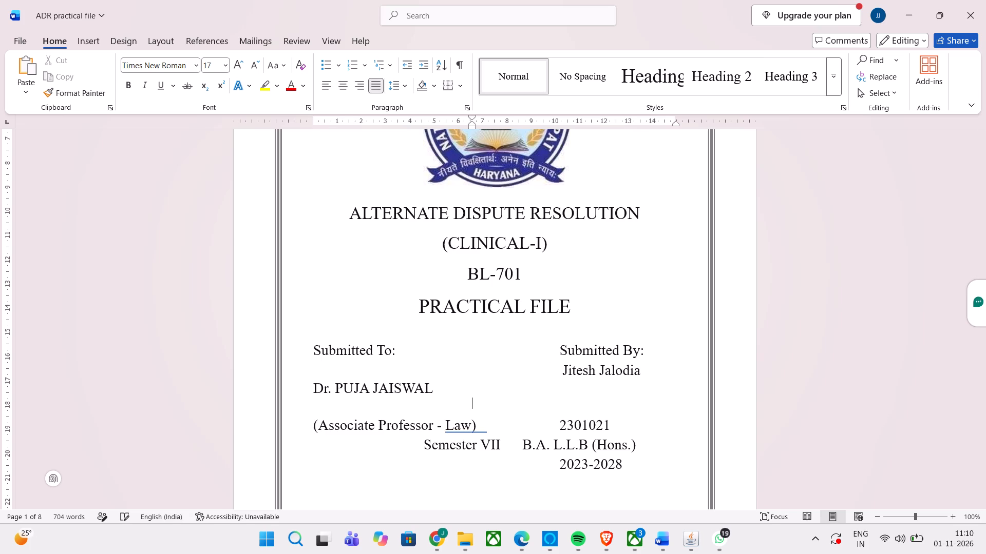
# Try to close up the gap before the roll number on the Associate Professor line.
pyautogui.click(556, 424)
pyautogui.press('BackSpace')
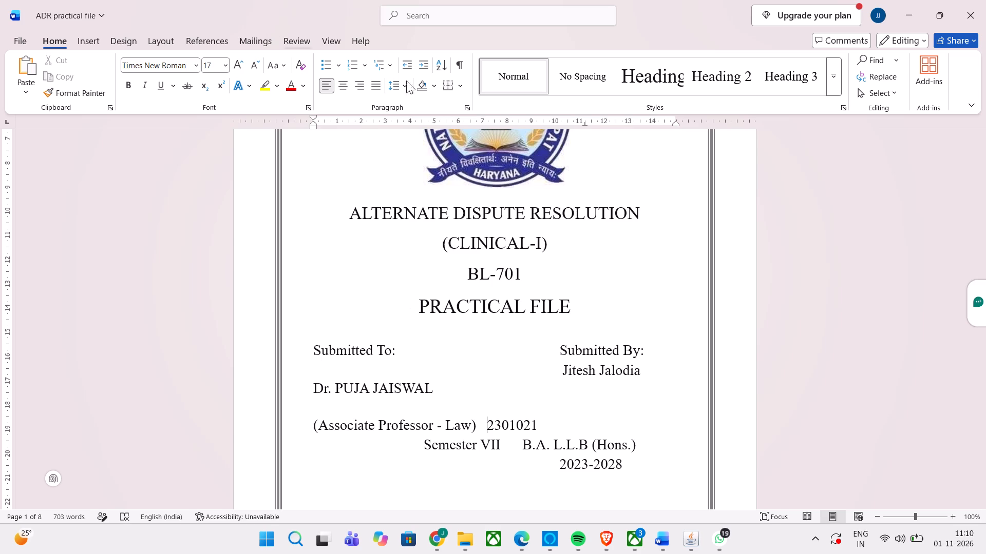
# Look through the converted document's cover, index and mediation exercise pages to check their layout.
pyautogui.scroll(-14, 724, 440)
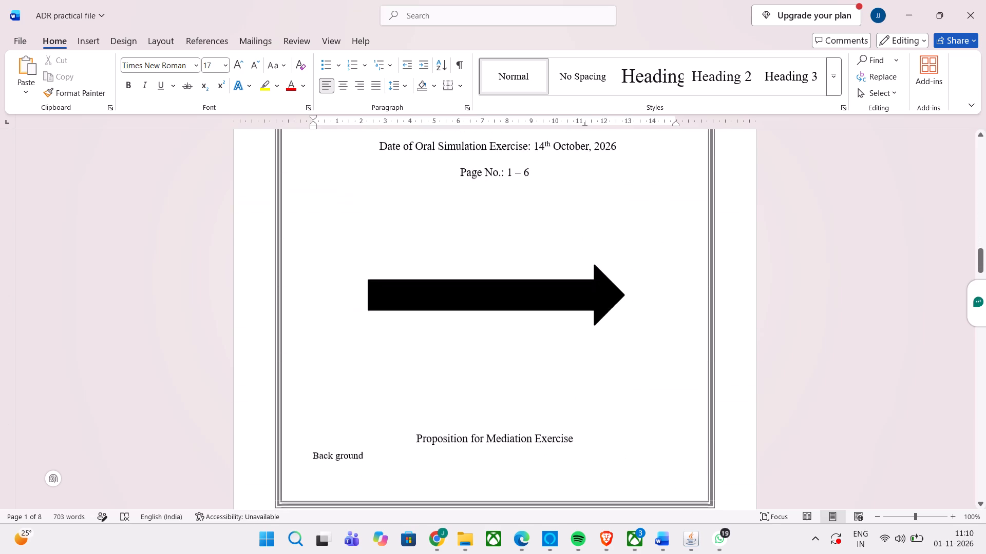
pyautogui.scroll(-7, 724, 440)
pyautogui.scroll(20, 724, 440)
pyautogui.scroll(3, 724, 440)
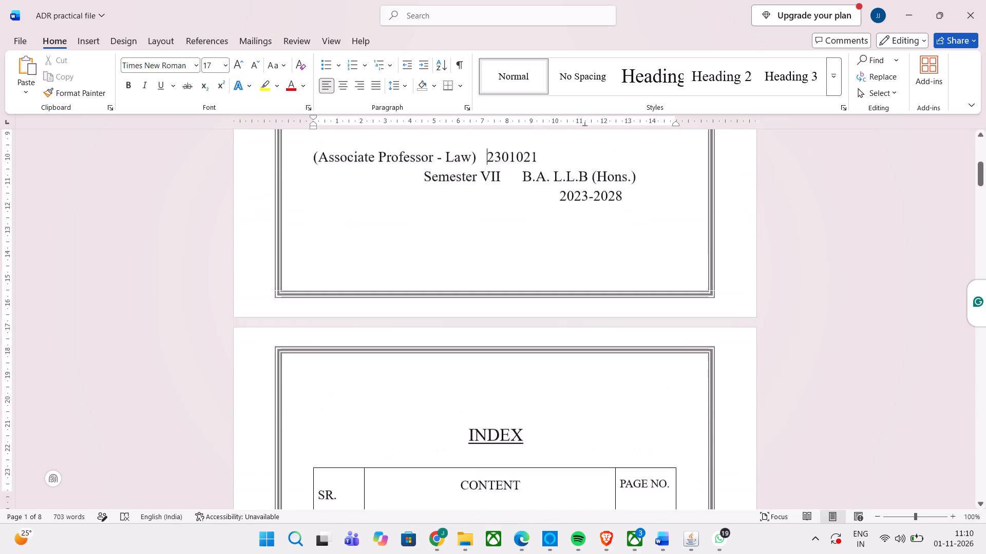
pyautogui.scroll(9, 724, 440)
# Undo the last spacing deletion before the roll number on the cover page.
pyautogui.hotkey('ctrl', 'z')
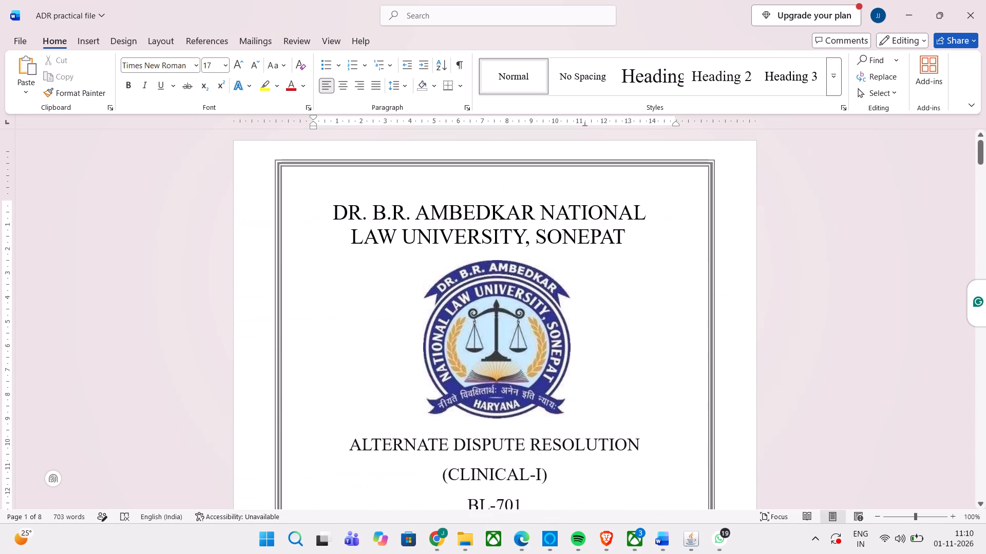
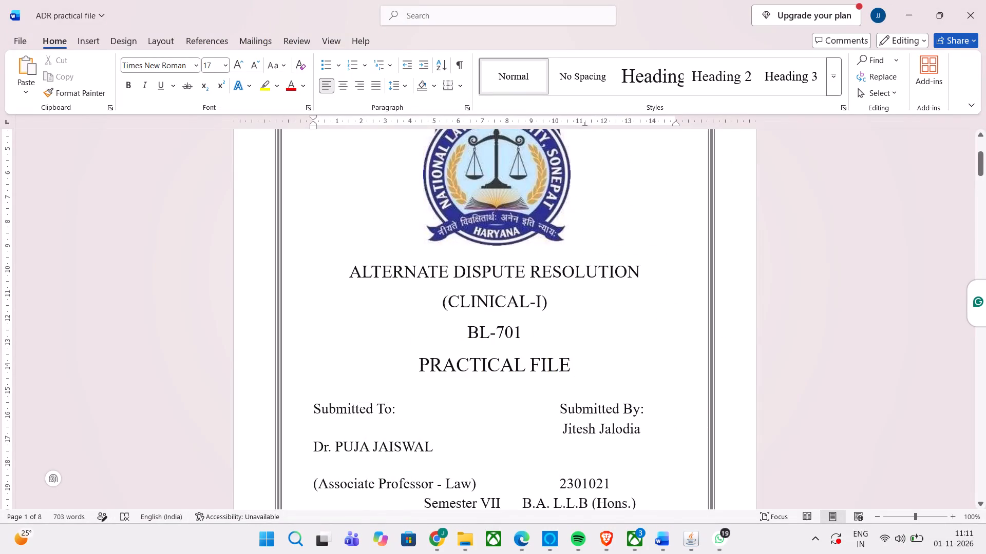
# Copy everything from the university title on the cover page down to the end of the index table.
pyautogui.scroll(-2, 713, 266)
pyautogui.scroll(5, 713, 266)
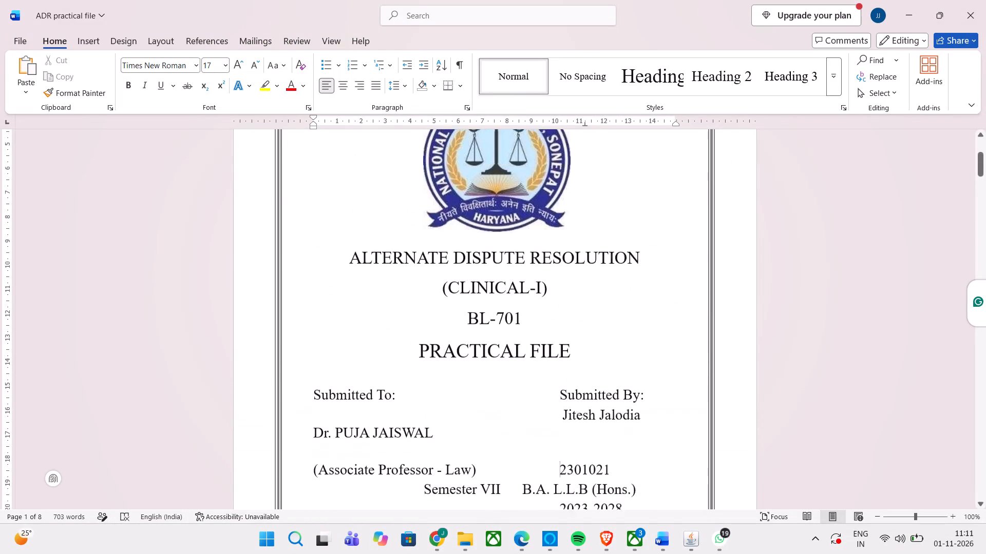
pyautogui.scroll(4, 713, 266)
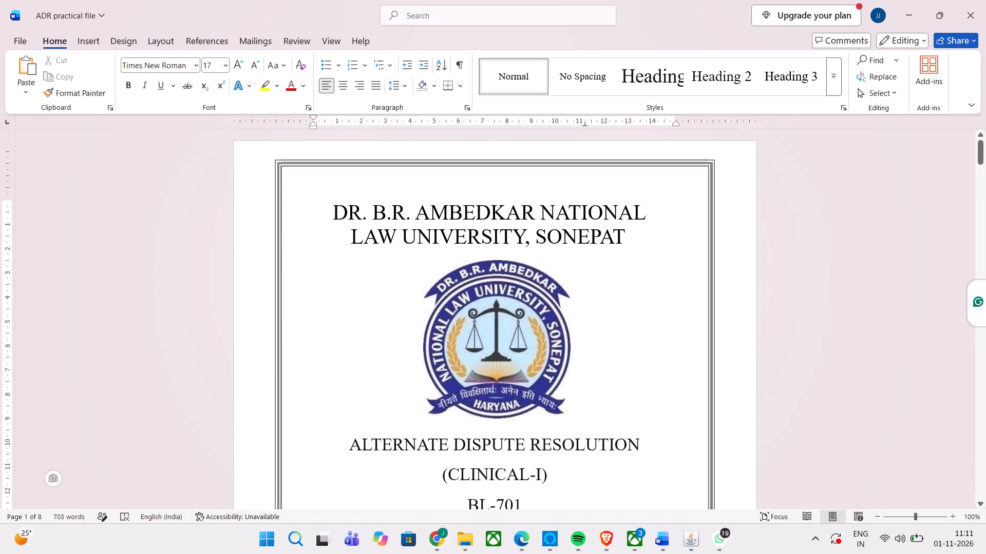
pyautogui.moveTo(331, 208); pyautogui.dragTo(736, 511)
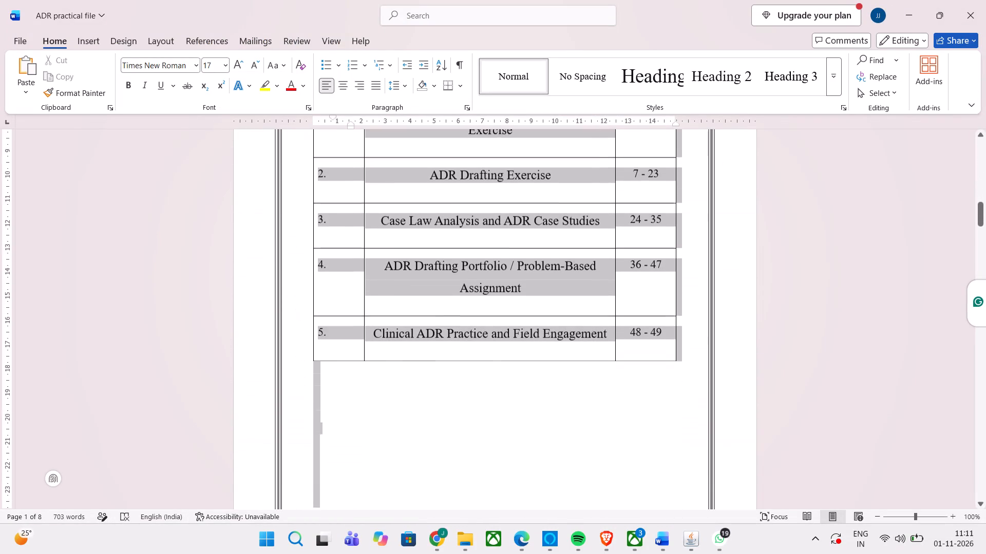
pyautogui.moveTo(736, 511); pyautogui.dragTo(697, 368)
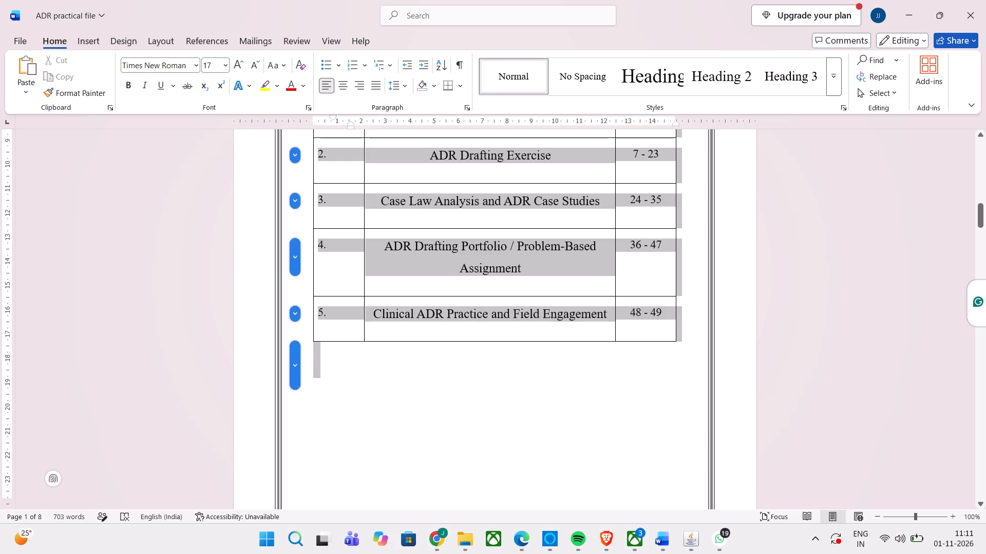
pyautogui.moveTo(697, 368); pyautogui.dragTo(696, 371)
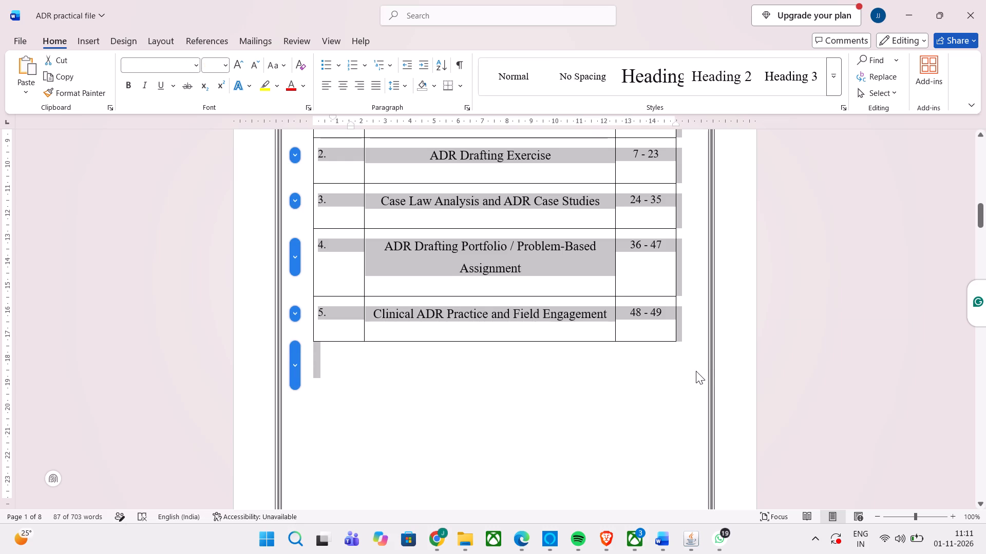
pyautogui.hotkey('ctrl', 'c')
pyautogui.click(663, 376)
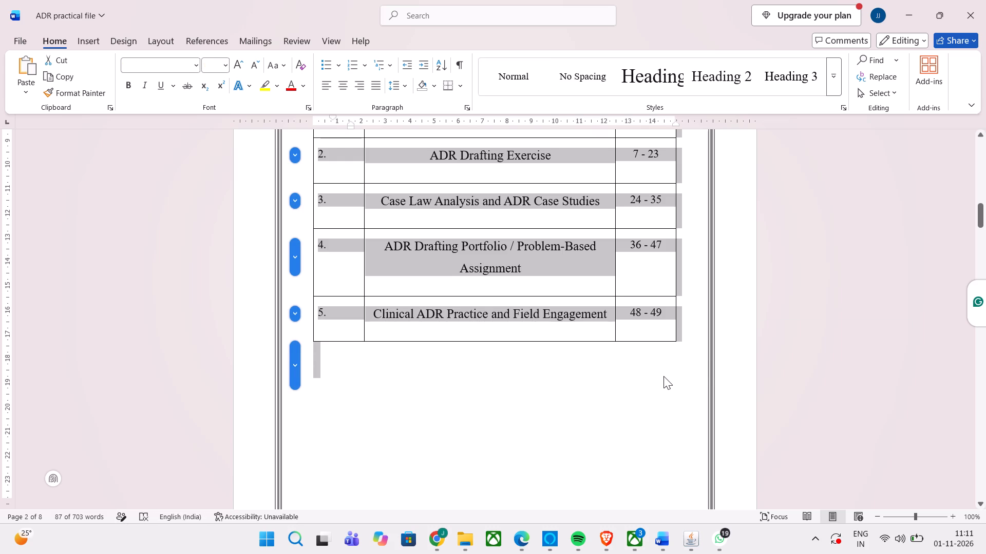
# Create a new blank document and paste the copied cover page and index table into it.
pyautogui.click(13, 34)
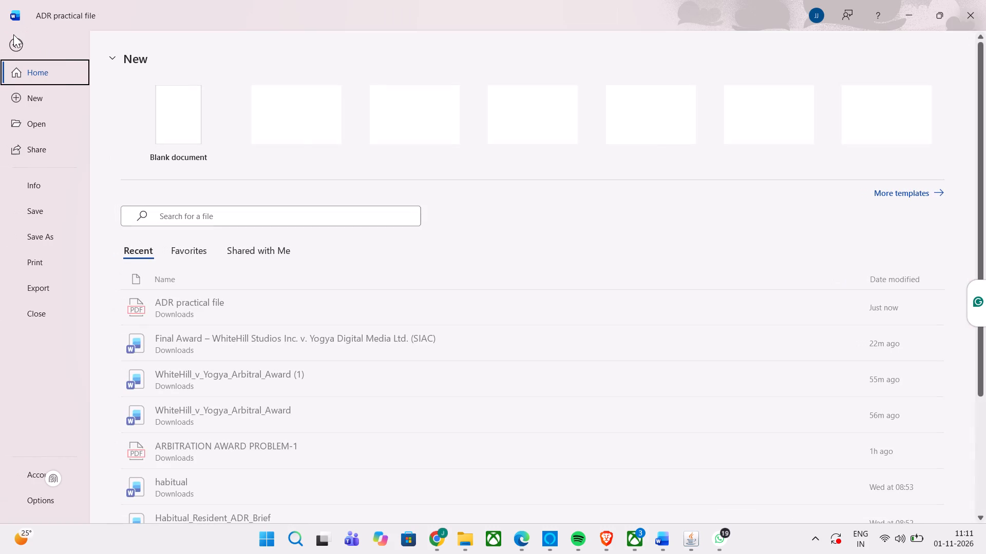
pyautogui.click(158, 108)
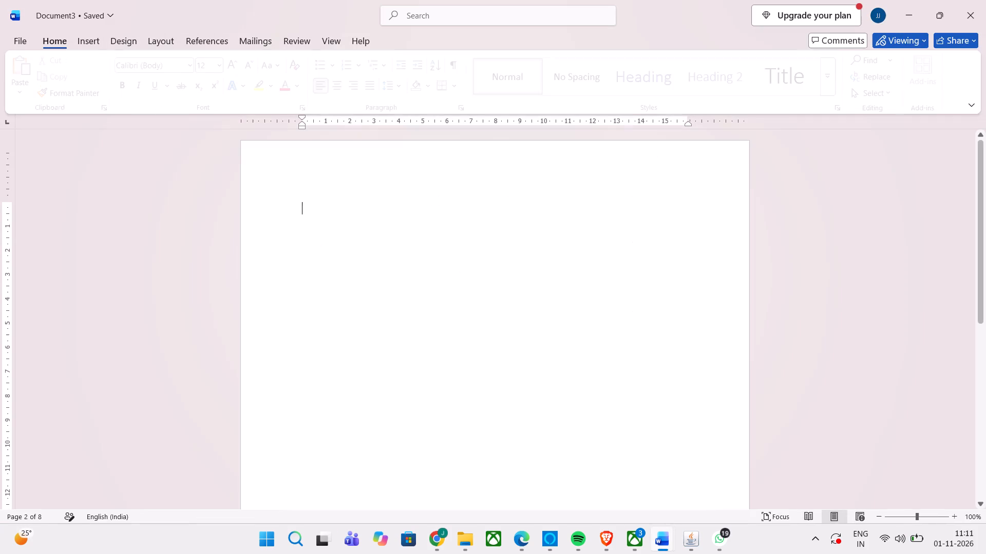
pyautogui.hotkey('ctrl', 'v')
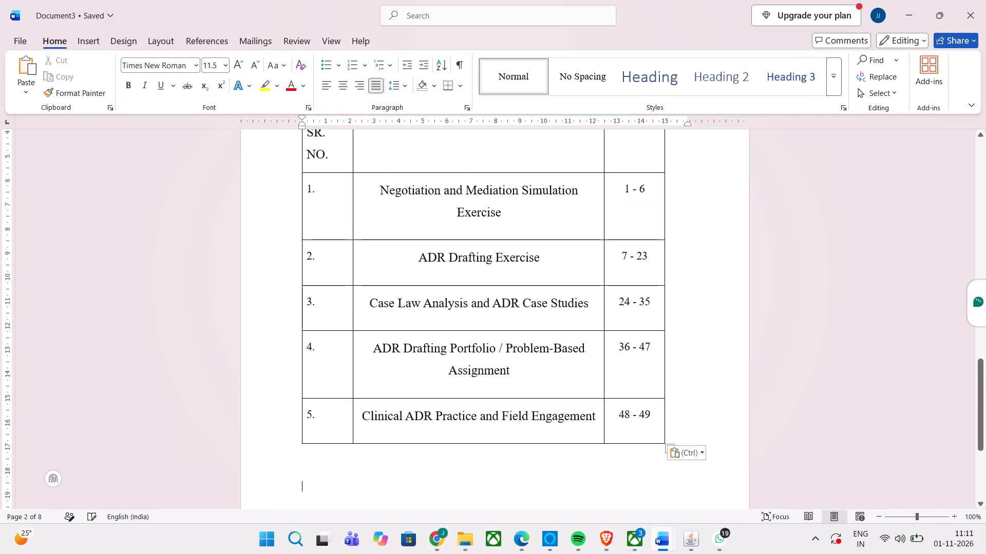
# Replace the last two digits of the roll number under Submitted By with the new submitter's.
pyautogui.scroll(6, 665, 283)
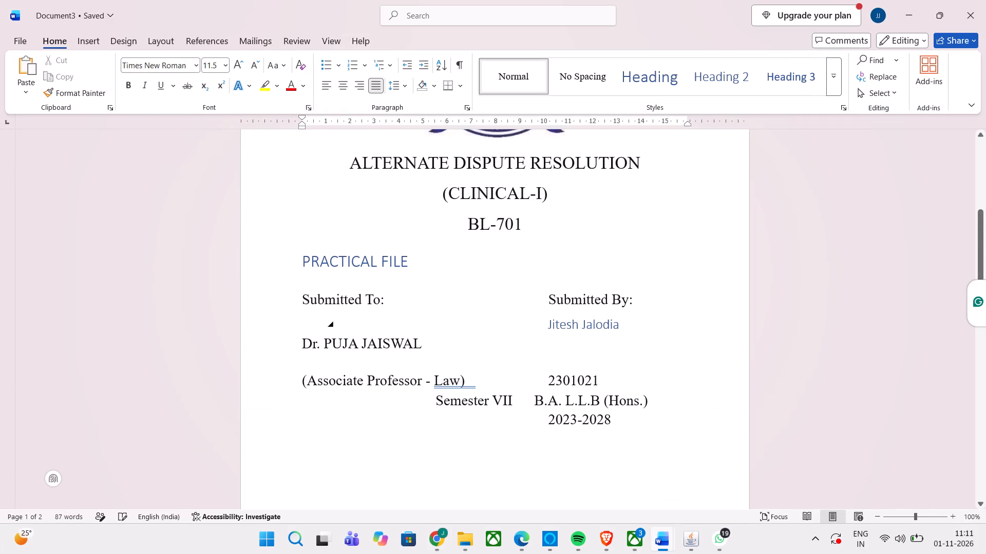
pyautogui.click(597, 377)
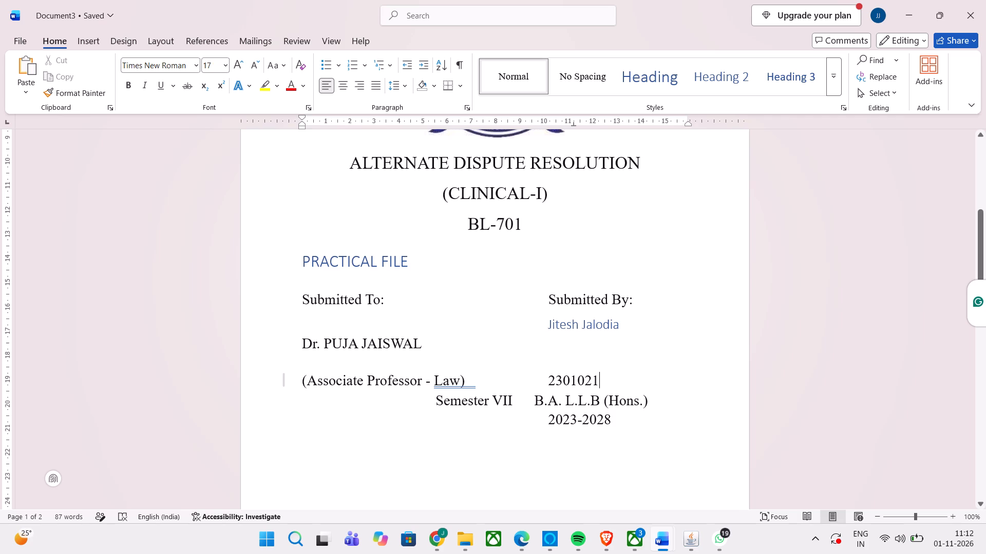
pyautogui.press('BackSpace')
pyautogui.press('BackSpace')
pyautogui.write('42')
# Format the submitter's name under Submitted By in black Times New Roman.
pyautogui.moveTo(546, 321); pyautogui.dragTo(628, 338)
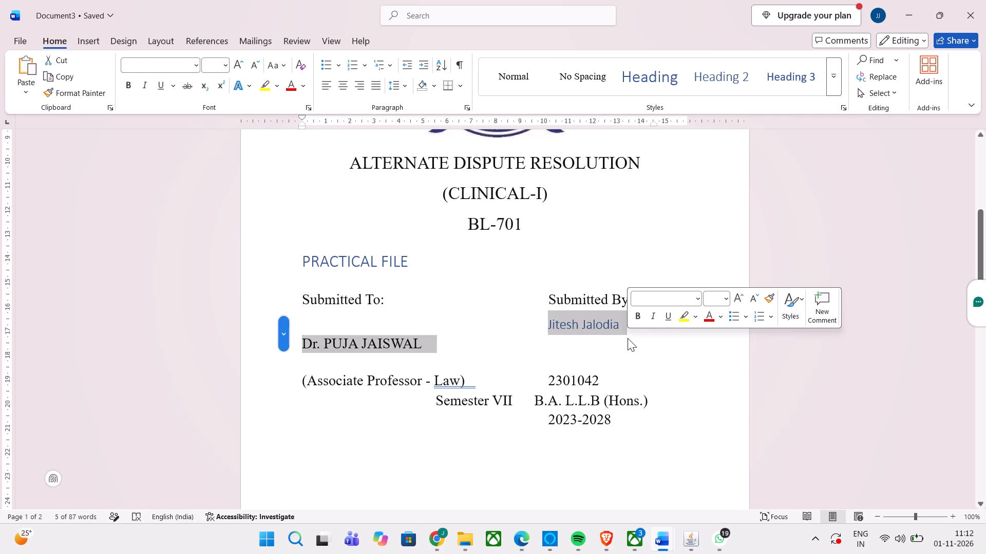
pyautogui.click(697, 300)
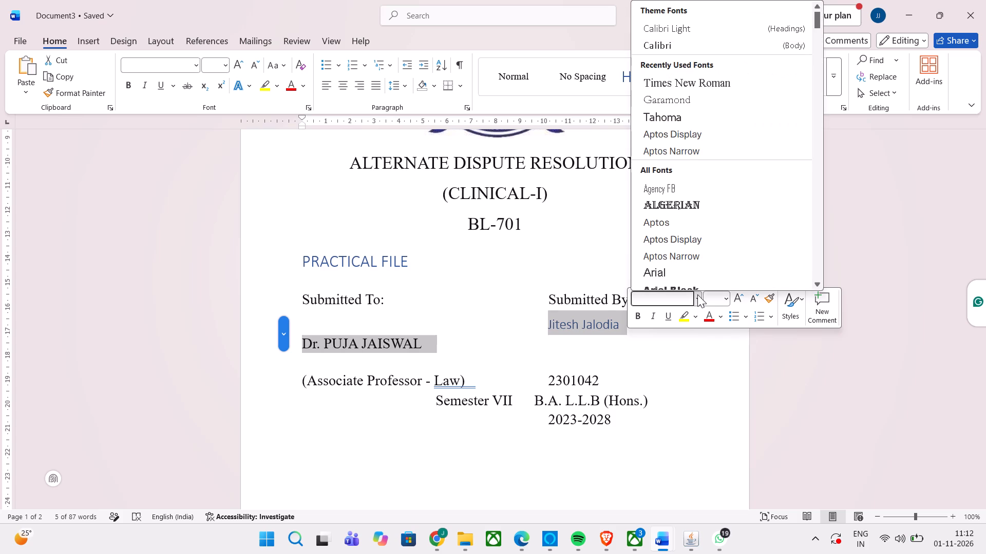
pyautogui.press('t')
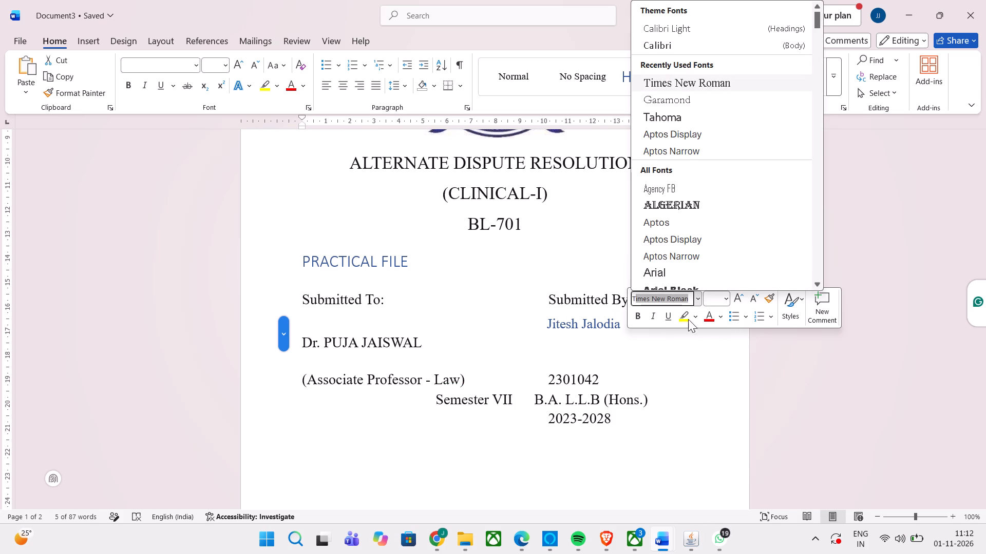
pyautogui.click(720, 317)
pyautogui.click(720, 317)
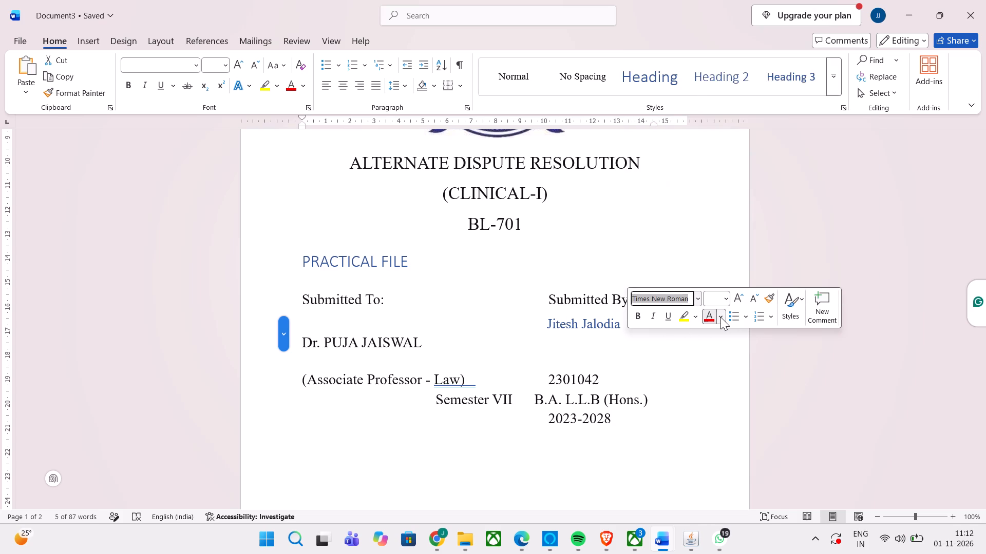
pyautogui.click(726, 130)
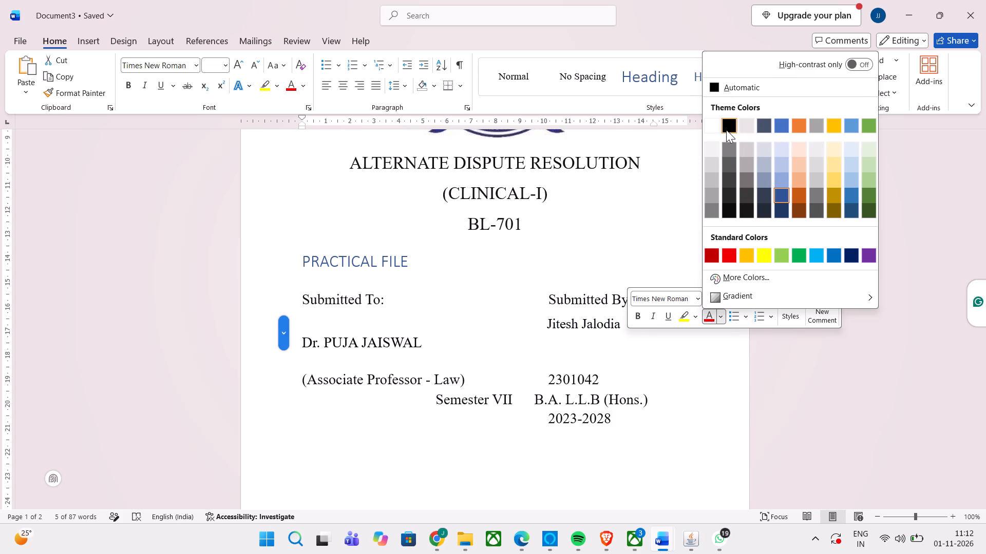
# Make the PRACTICAL FILE heading black, set it in Times New Roman and centre it on the page.
pyautogui.click(484, 271)
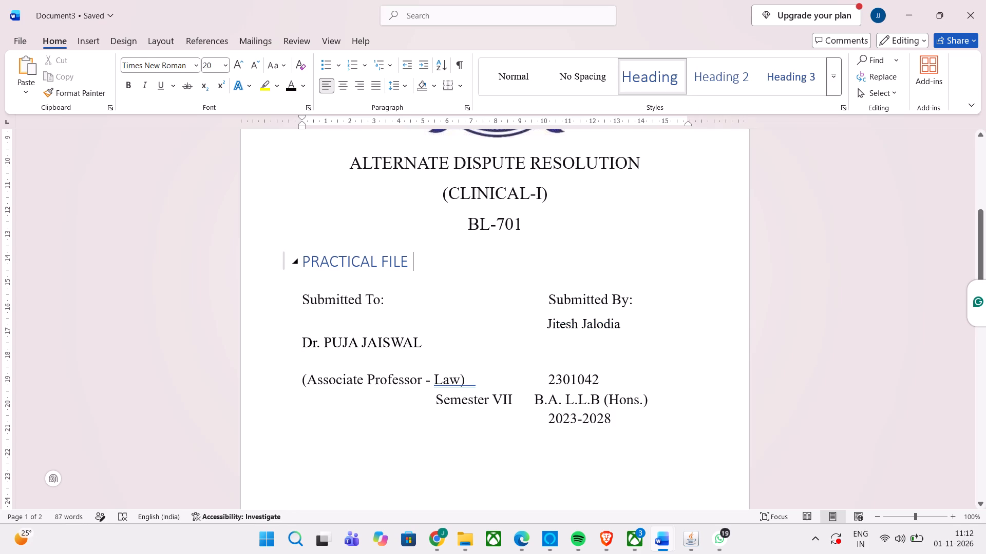
pyautogui.moveTo(304, 256); pyautogui.dragTo(420, 264)
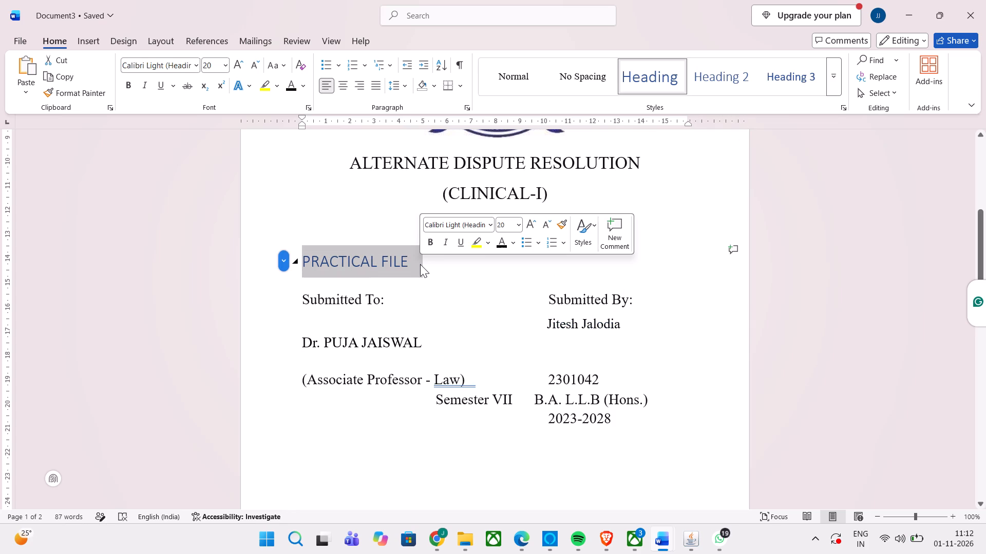
pyautogui.click(498, 238)
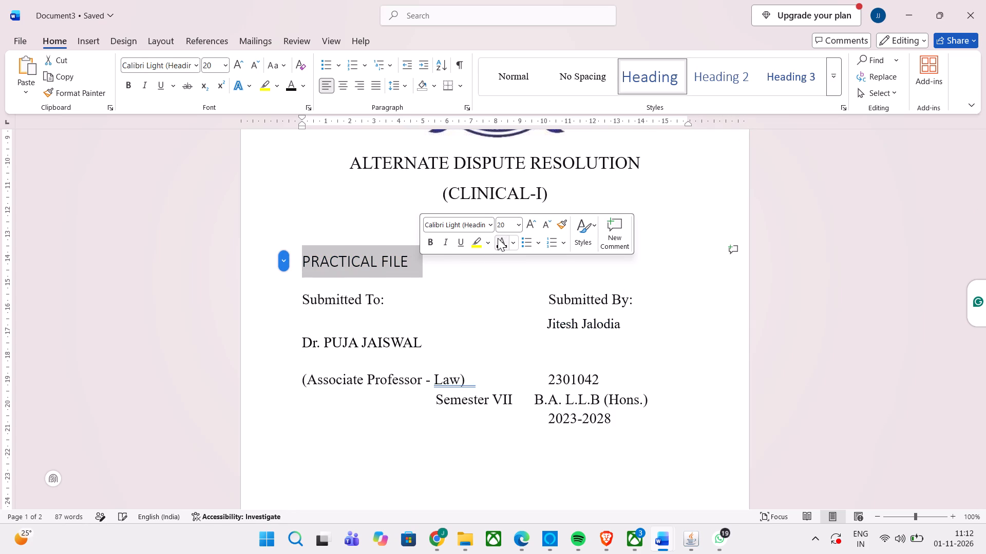
pyautogui.click(489, 225)
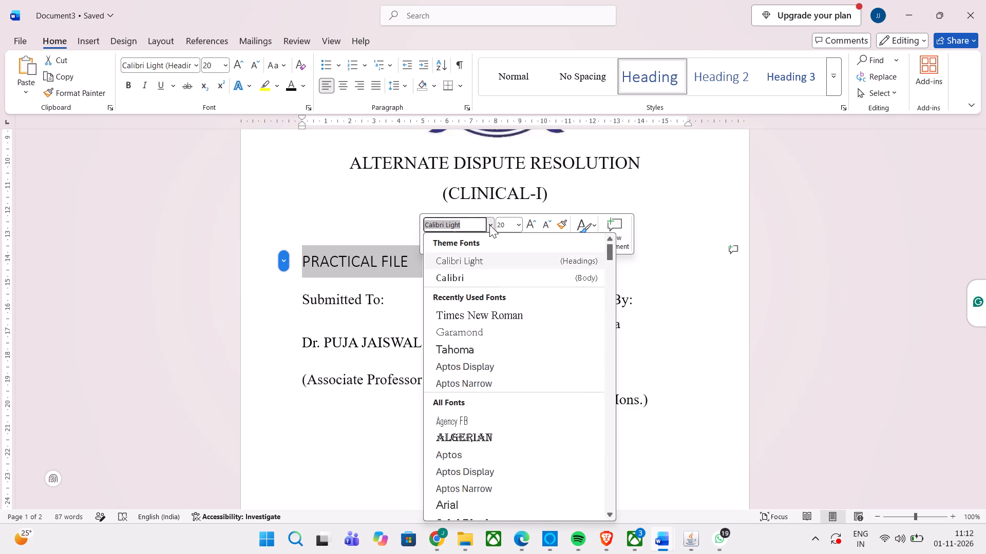
pyautogui.press('t')
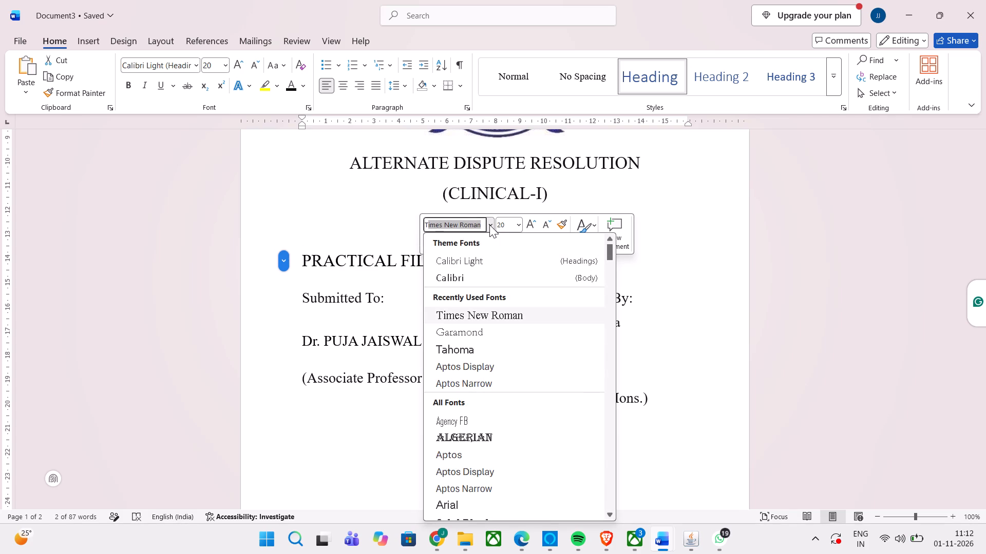
pyautogui.click(423, 219)
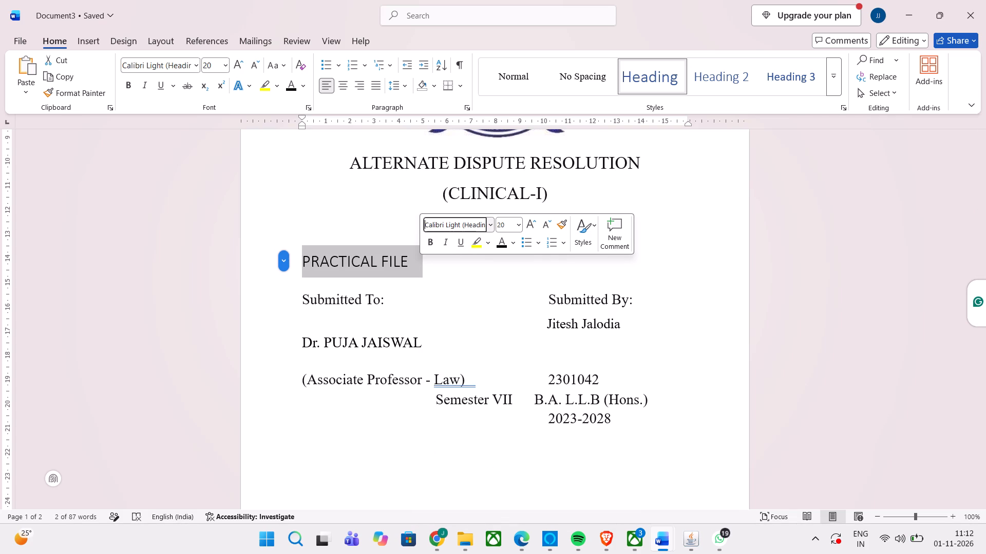
pyautogui.click(487, 226)
pyautogui.press('t')
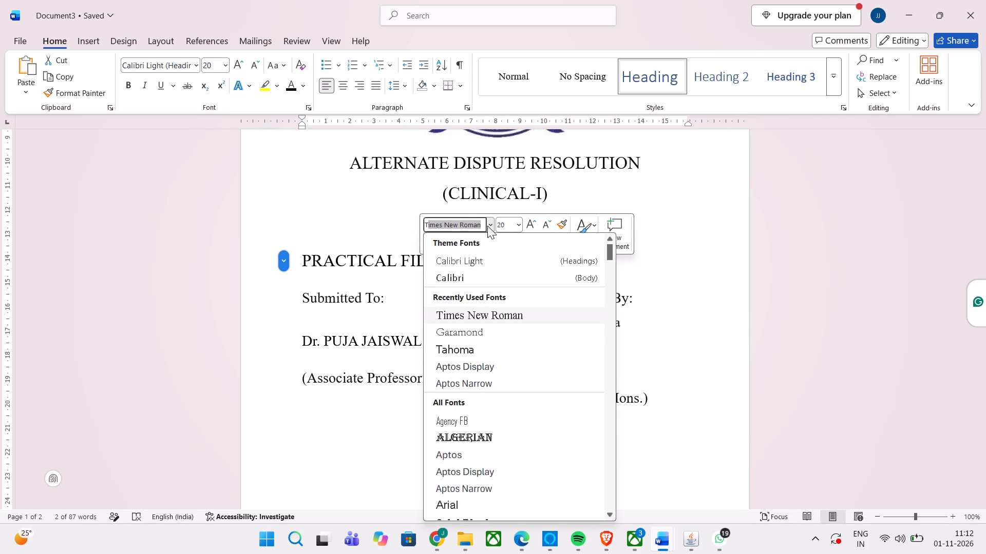
pyautogui.press('Return')
pyautogui.click(345, 86)
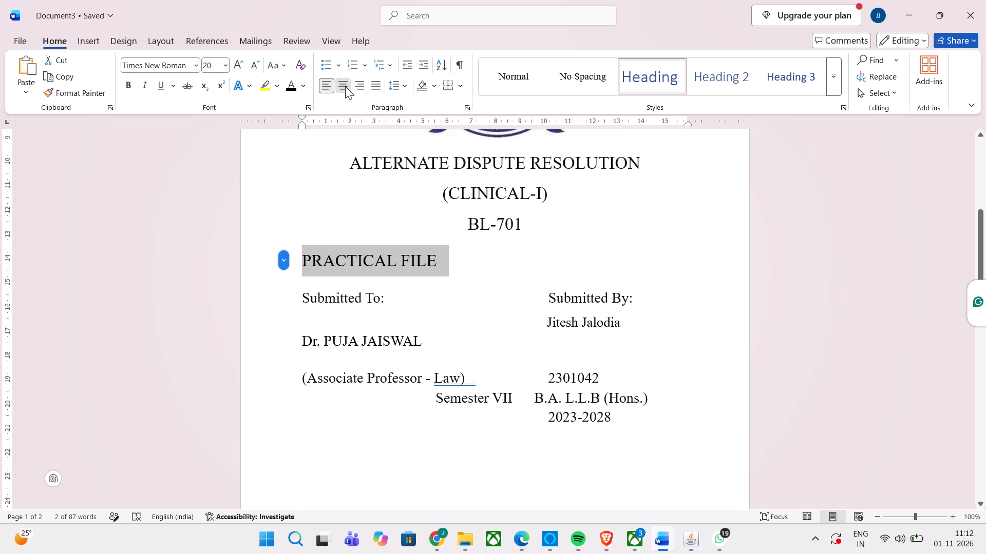
pyautogui.click(622, 221)
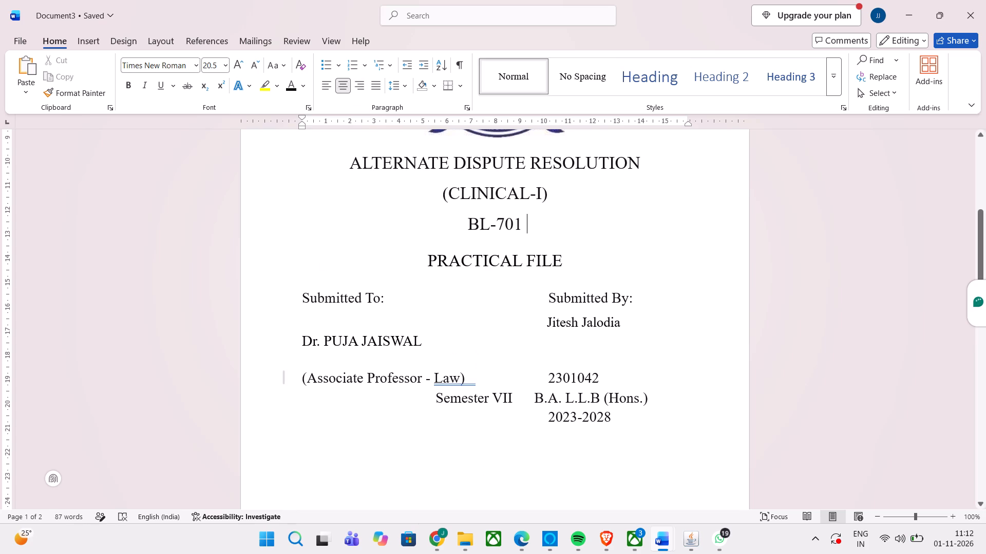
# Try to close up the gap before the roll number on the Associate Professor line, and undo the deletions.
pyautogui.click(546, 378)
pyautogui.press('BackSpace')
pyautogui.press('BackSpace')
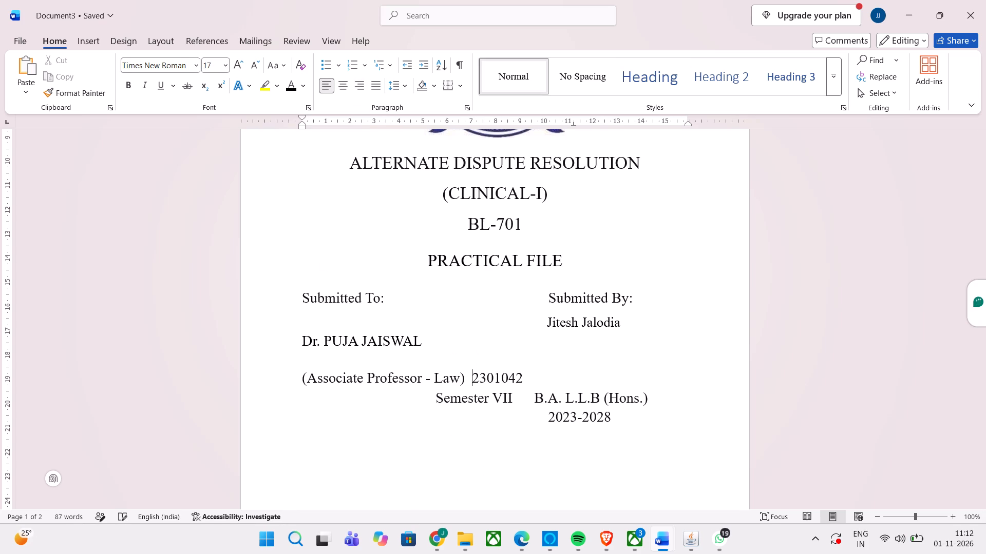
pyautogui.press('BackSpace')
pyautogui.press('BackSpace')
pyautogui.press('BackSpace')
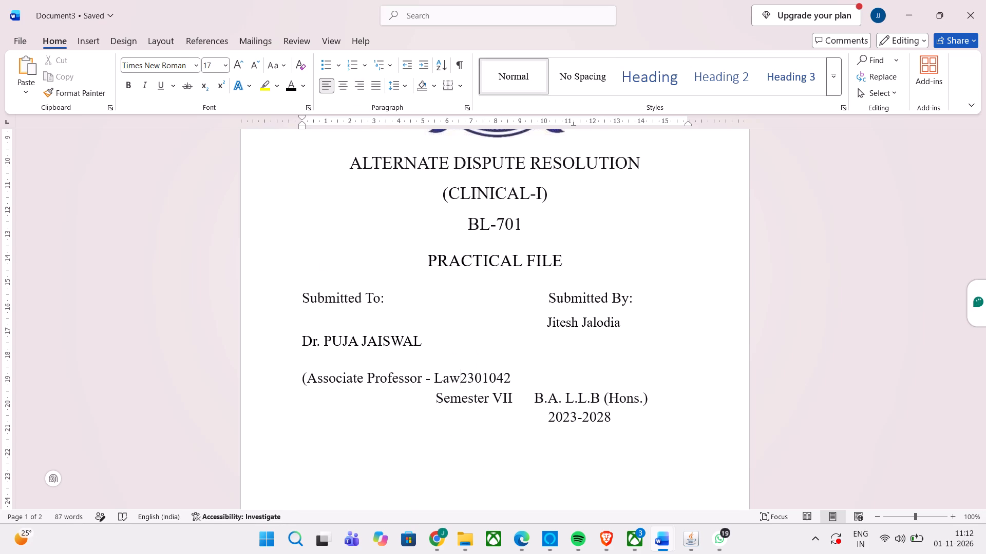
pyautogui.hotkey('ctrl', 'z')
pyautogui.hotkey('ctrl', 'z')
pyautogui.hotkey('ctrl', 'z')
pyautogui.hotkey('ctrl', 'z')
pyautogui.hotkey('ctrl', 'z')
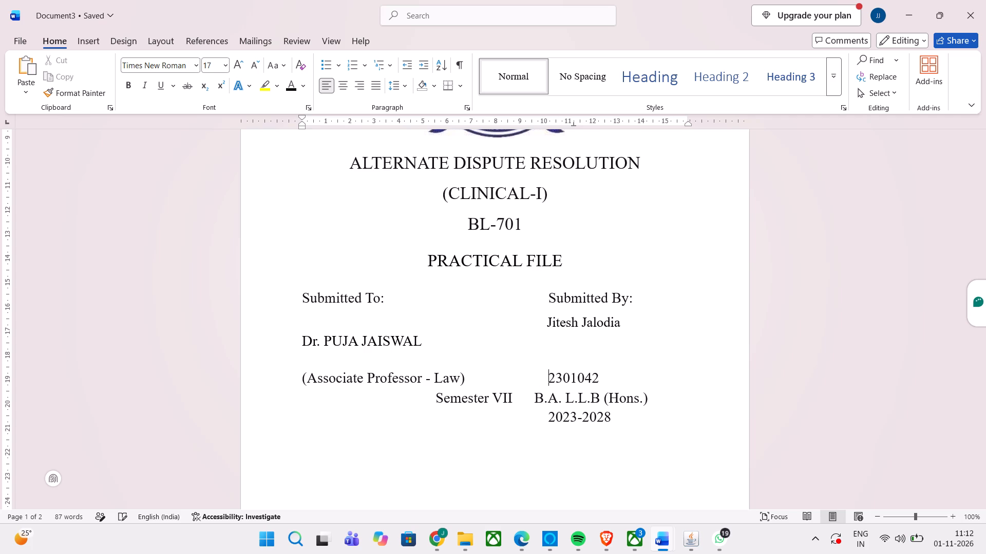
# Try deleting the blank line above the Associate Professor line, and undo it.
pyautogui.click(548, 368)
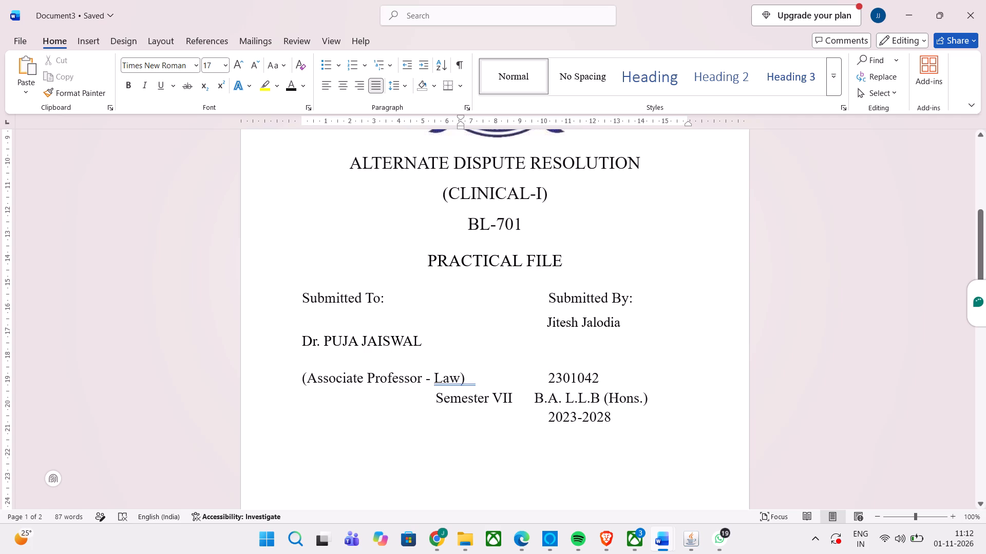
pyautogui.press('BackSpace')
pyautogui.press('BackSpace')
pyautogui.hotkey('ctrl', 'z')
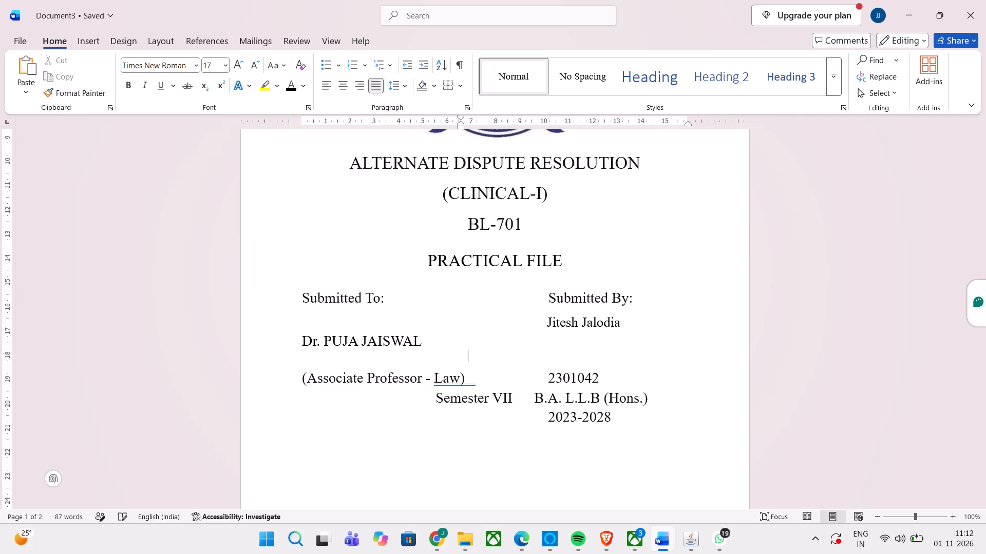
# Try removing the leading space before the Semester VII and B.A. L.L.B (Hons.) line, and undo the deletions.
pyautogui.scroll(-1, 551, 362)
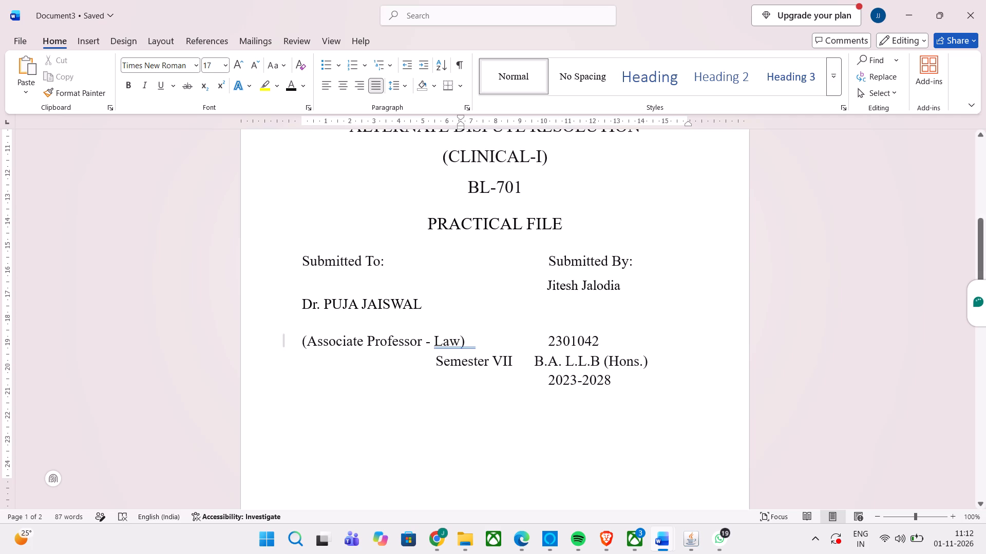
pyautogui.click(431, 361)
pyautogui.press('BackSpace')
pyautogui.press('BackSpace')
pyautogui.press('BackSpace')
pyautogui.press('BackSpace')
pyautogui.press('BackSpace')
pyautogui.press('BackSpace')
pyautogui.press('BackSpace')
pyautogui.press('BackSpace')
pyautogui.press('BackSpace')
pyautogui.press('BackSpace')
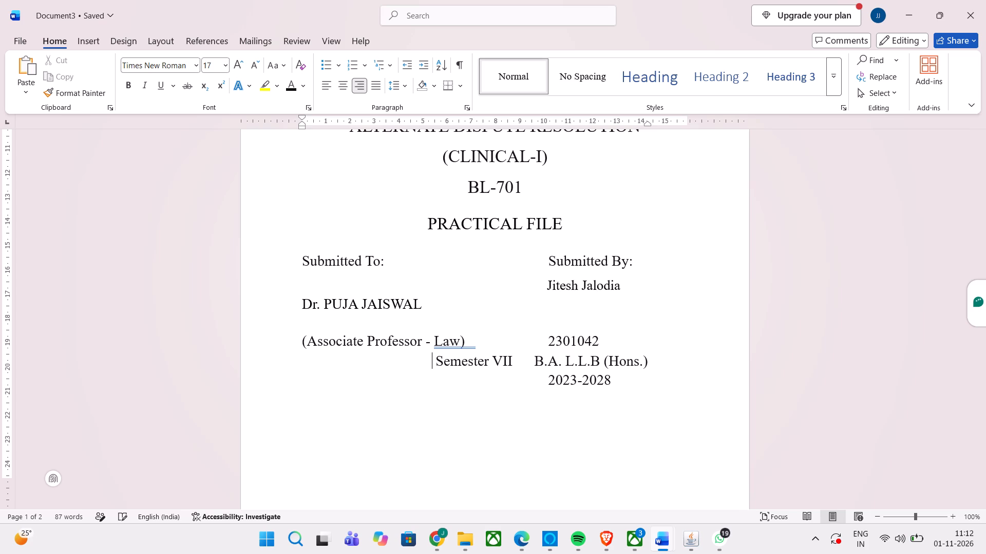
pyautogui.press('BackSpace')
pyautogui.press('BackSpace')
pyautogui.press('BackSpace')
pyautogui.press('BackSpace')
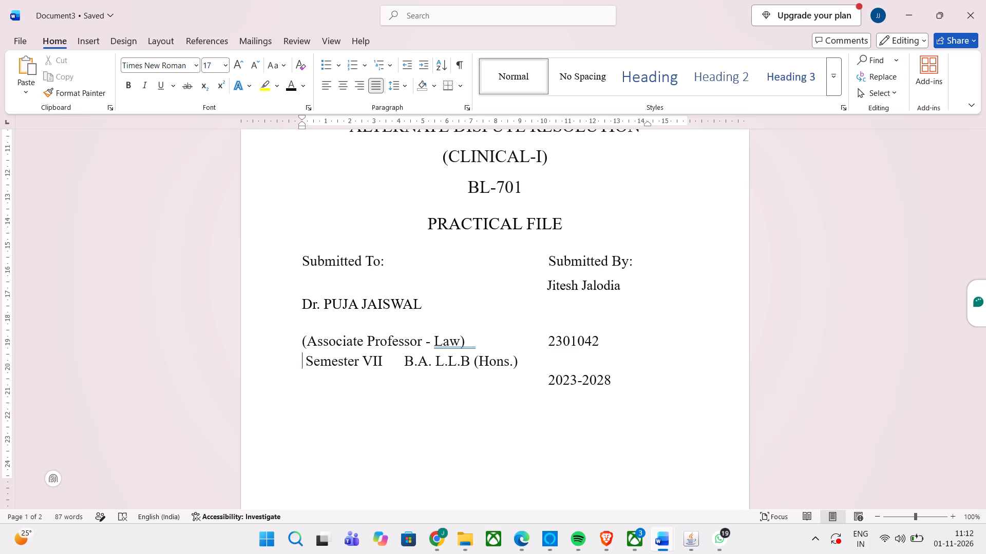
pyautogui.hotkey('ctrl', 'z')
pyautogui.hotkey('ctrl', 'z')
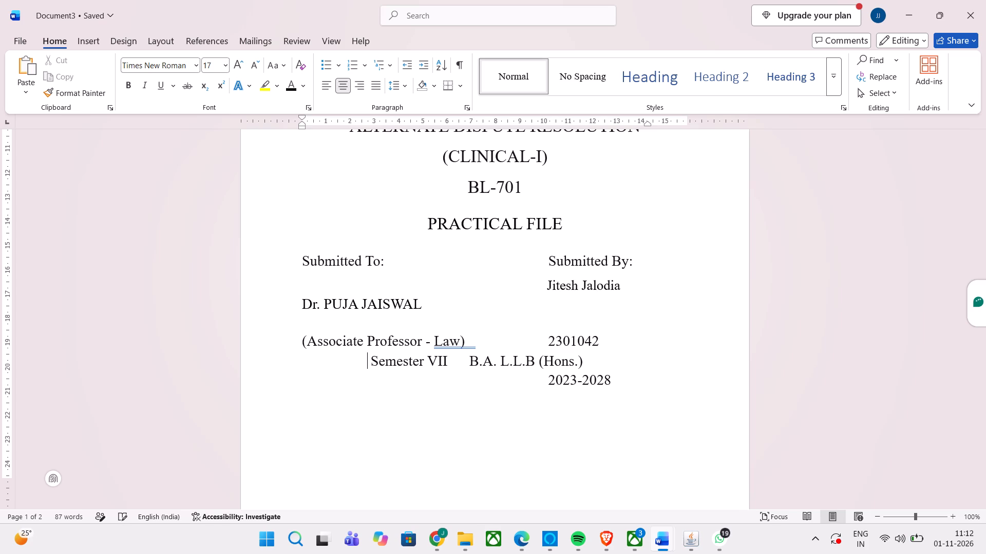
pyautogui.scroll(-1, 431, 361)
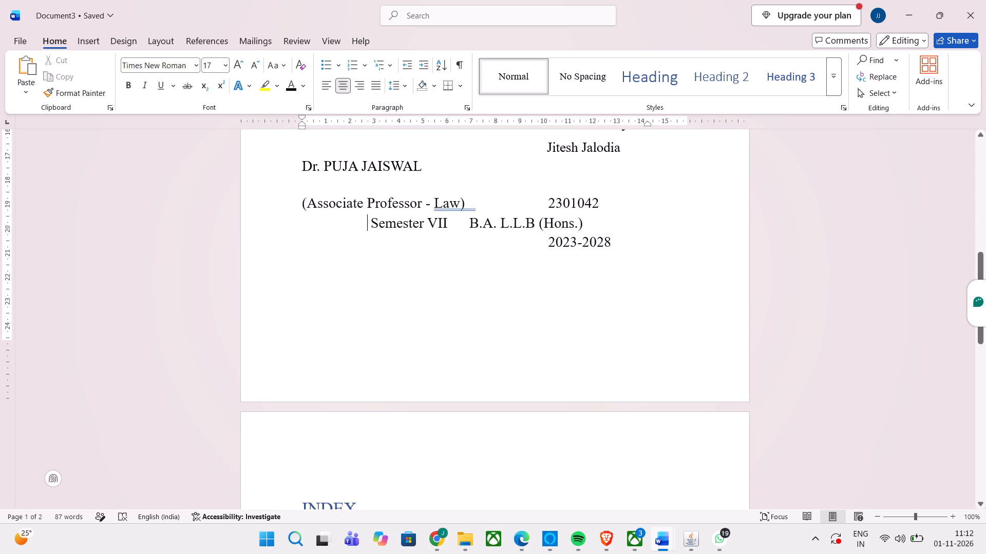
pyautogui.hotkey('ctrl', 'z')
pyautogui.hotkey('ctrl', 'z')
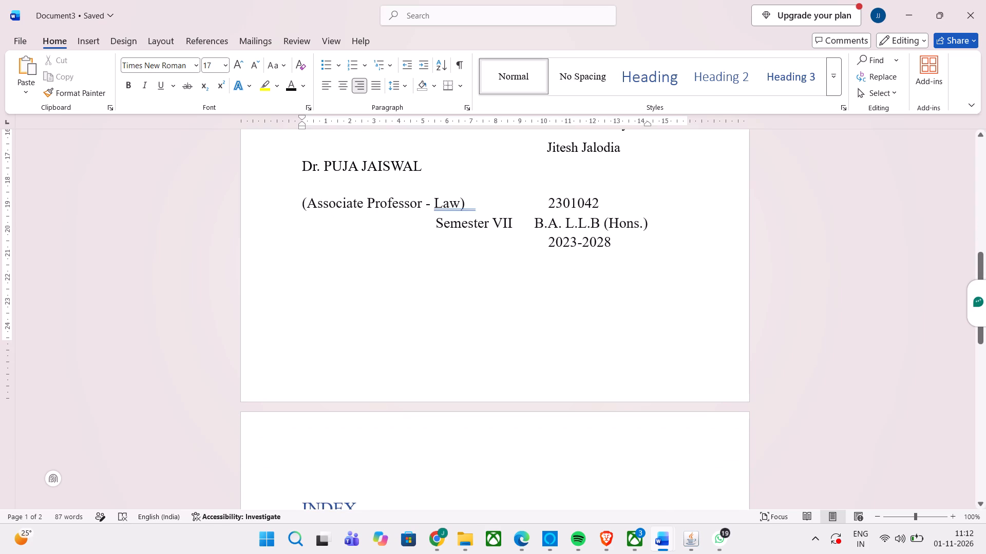
# Clear the page ranges from rows 1 and 2 of the index table and make row 1 slightly shorter.
pyautogui.scroll(-3, 431, 361)
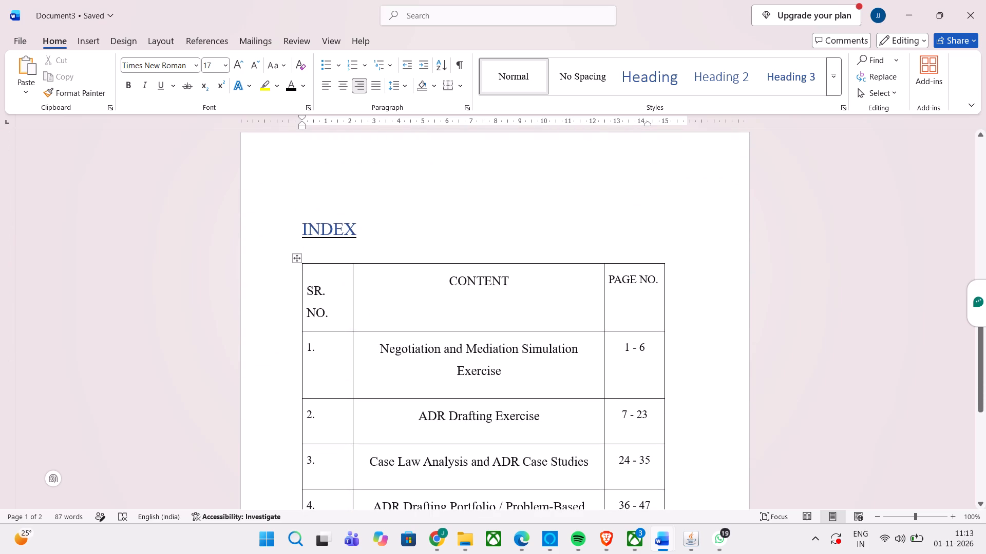
pyautogui.moveTo(650, 351); pyautogui.dragTo(624, 349)
pyautogui.press('BackSpace')
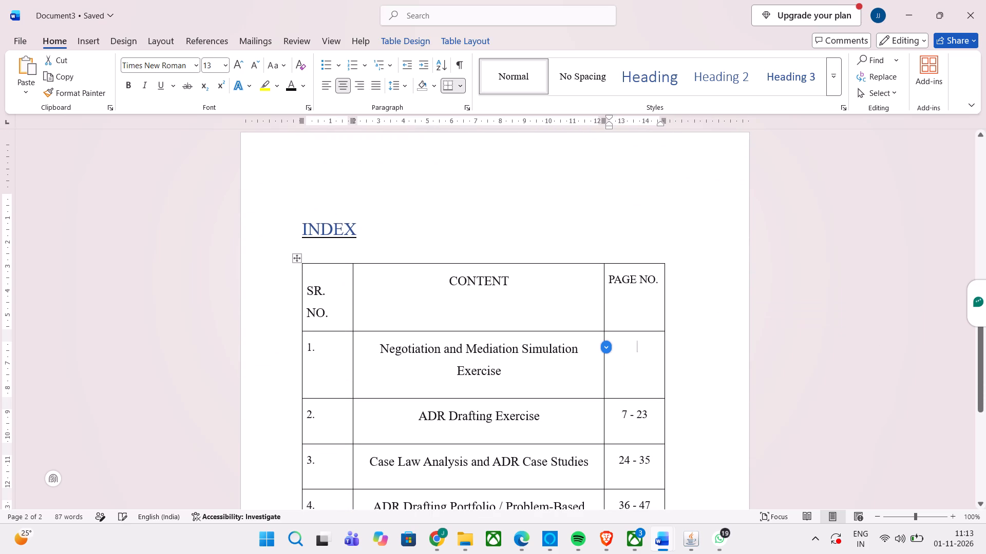
pyautogui.moveTo(650, 402); pyautogui.dragTo(652, 413)
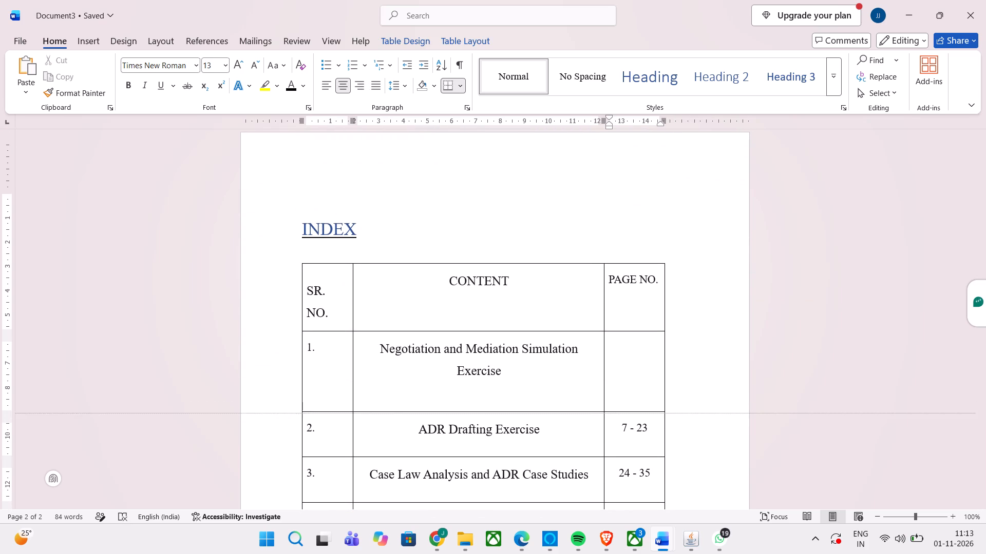
pyautogui.moveTo(652, 413); pyautogui.dragTo(652, 390)
pyautogui.doubleClick(653, 404)
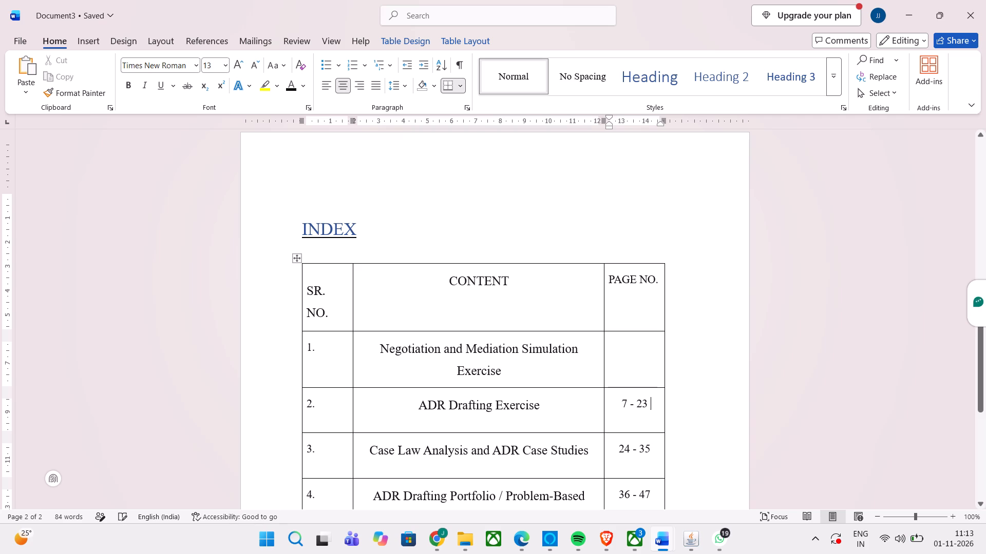
pyautogui.press('BackSpace')
pyautogui.press('BackSpace')
pyautogui.press('BackSpace')
pyautogui.press('BackSpace')
pyautogui.press('BackSpace')
pyautogui.press('BackSpace')
pyautogui.press('BackSpace')
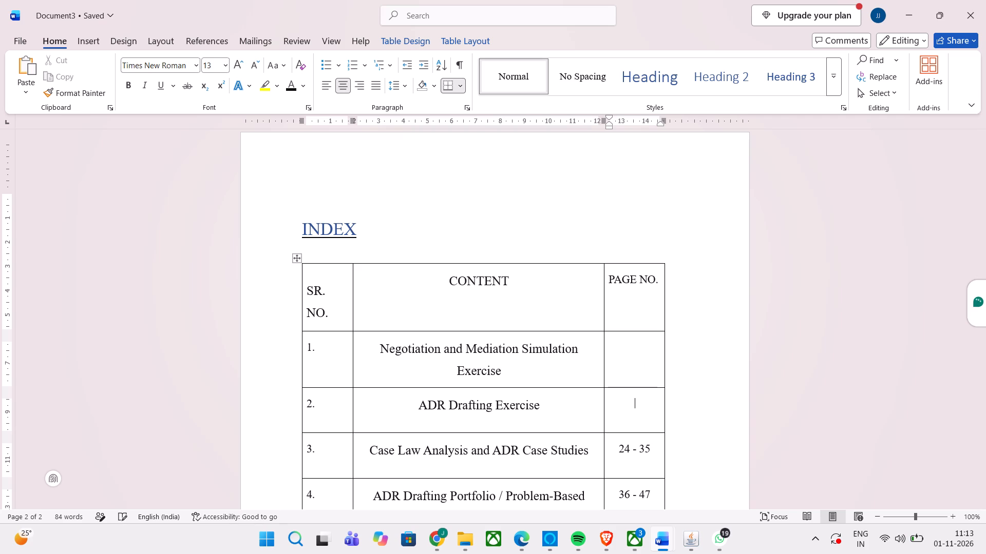
# Clear the page ranges from rows 3, 4 and 5 of the index table.
pyautogui.scroll(-1, 653, 404)
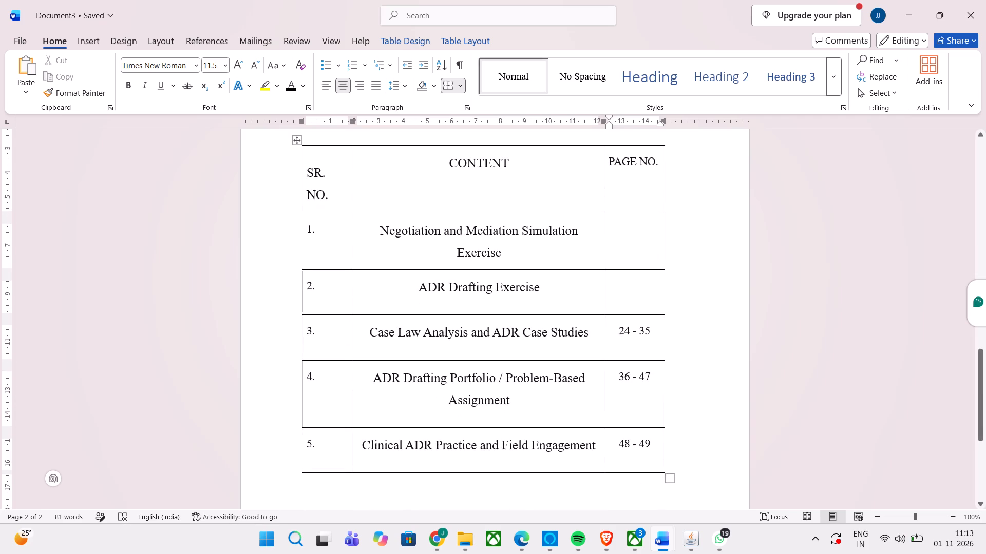
pyautogui.moveTo(652, 329); pyautogui.dragTo(617, 332)
pyautogui.press('BackSpace')
pyautogui.moveTo(649, 379); pyautogui.dragTo(617, 374)
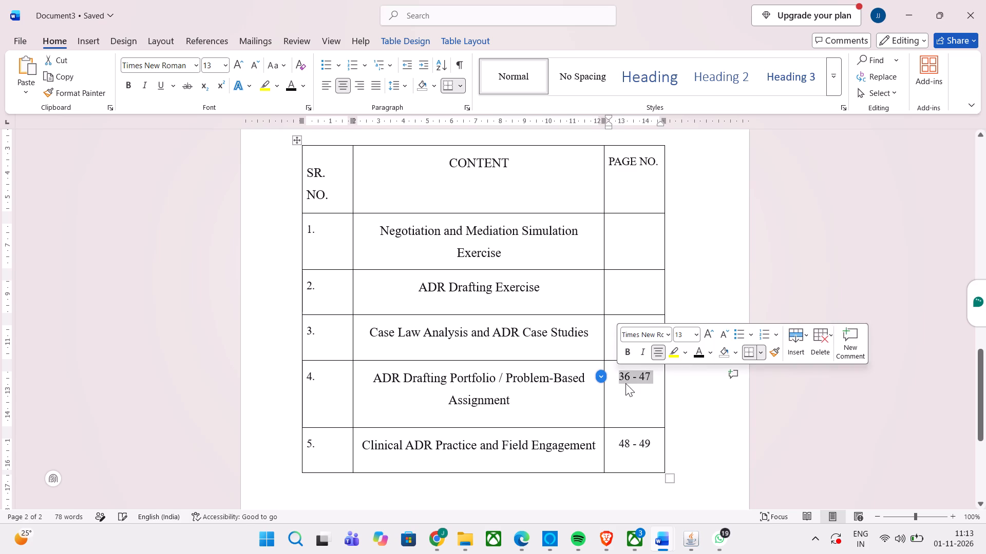
pyautogui.press('BackSpace')
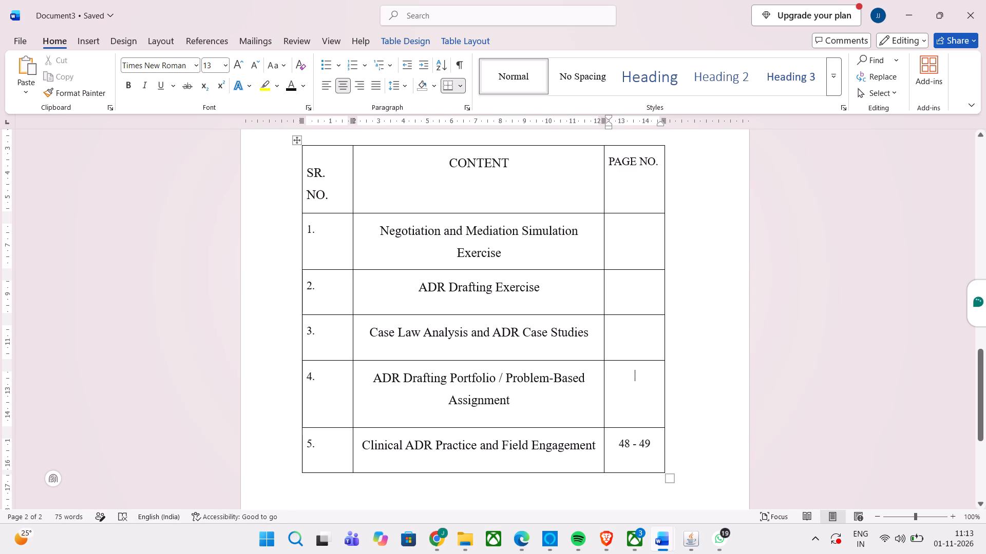
pyautogui.moveTo(652, 443); pyautogui.dragTo(619, 443)
pyautogui.press('BackSpace')
# Make the INDEX heading above the table black and try centring it on the page.
pyautogui.scroll(1, 619, 443)
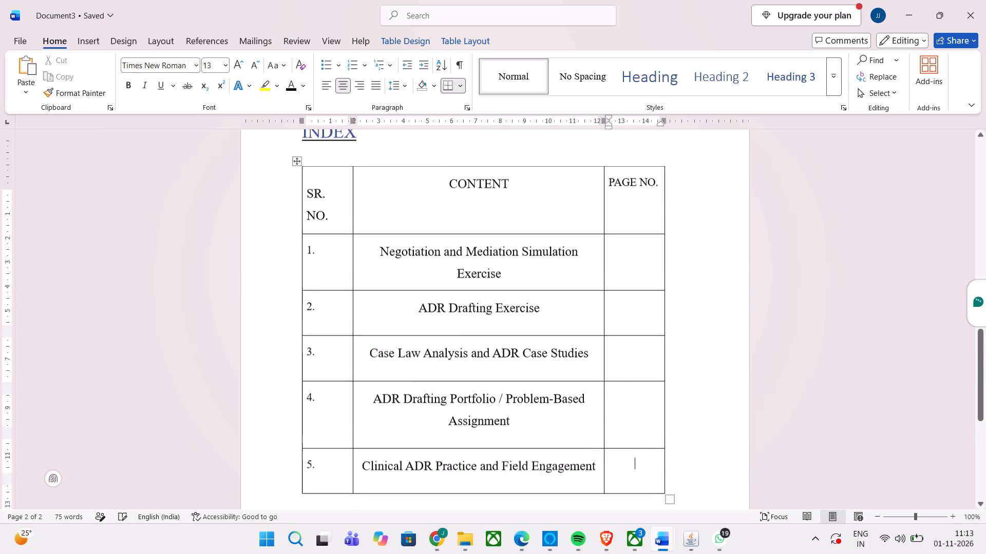
pyautogui.scroll(2, 619, 443)
pyautogui.moveTo(295, 379); pyautogui.dragTo(376, 405)
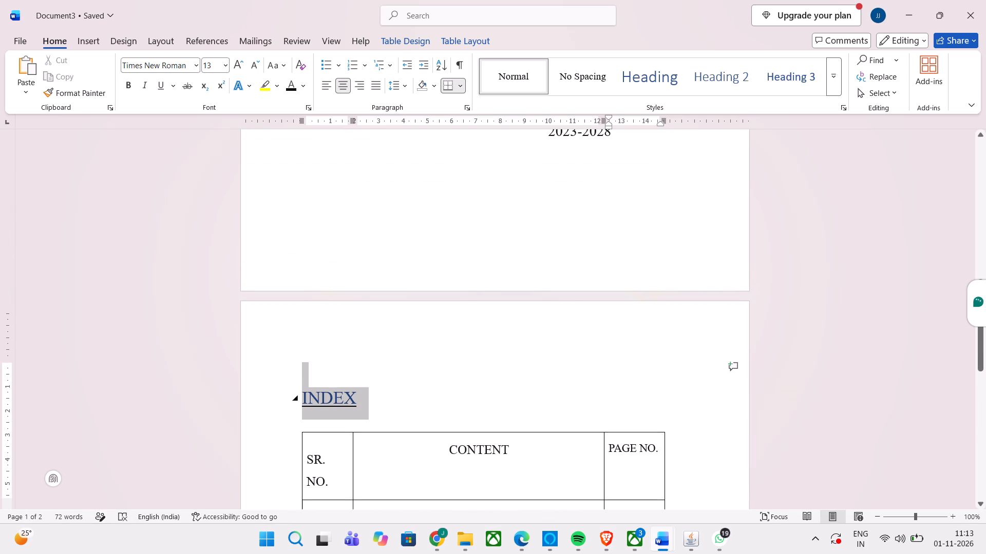
pyautogui.moveTo(376, 405); pyautogui.dragTo(377, 405)
pyautogui.click(464, 388)
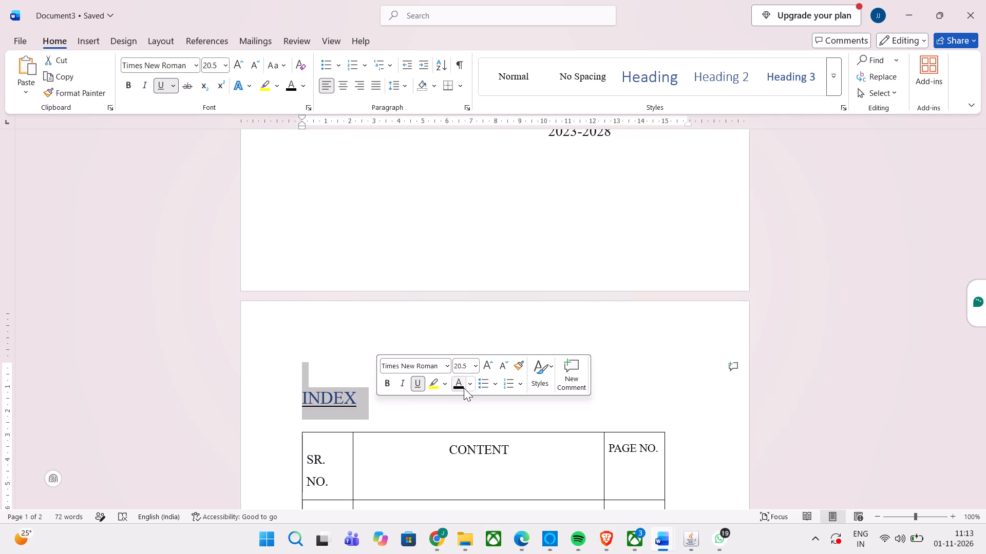
pyautogui.click(347, 87)
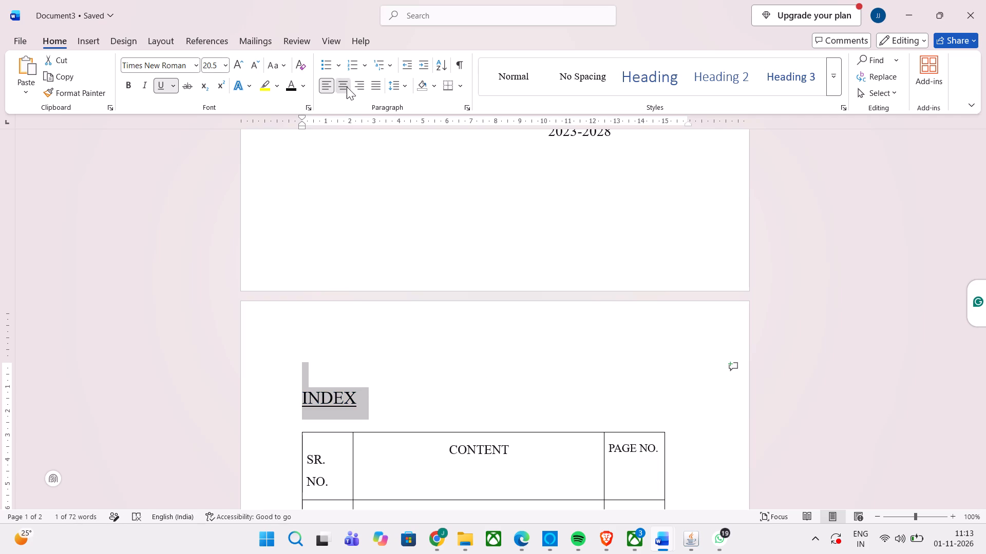
pyautogui.click(345, 85)
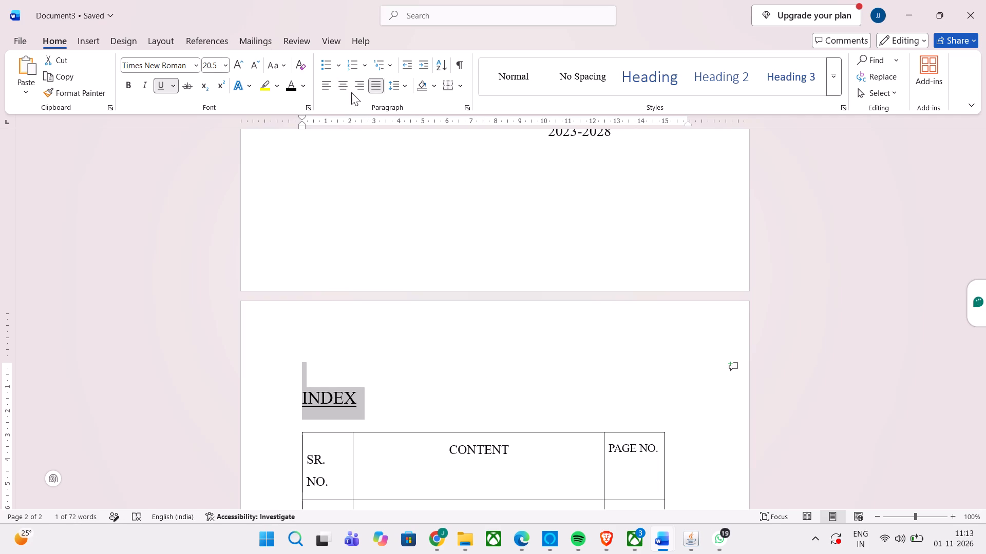
pyautogui.click(510, 189)
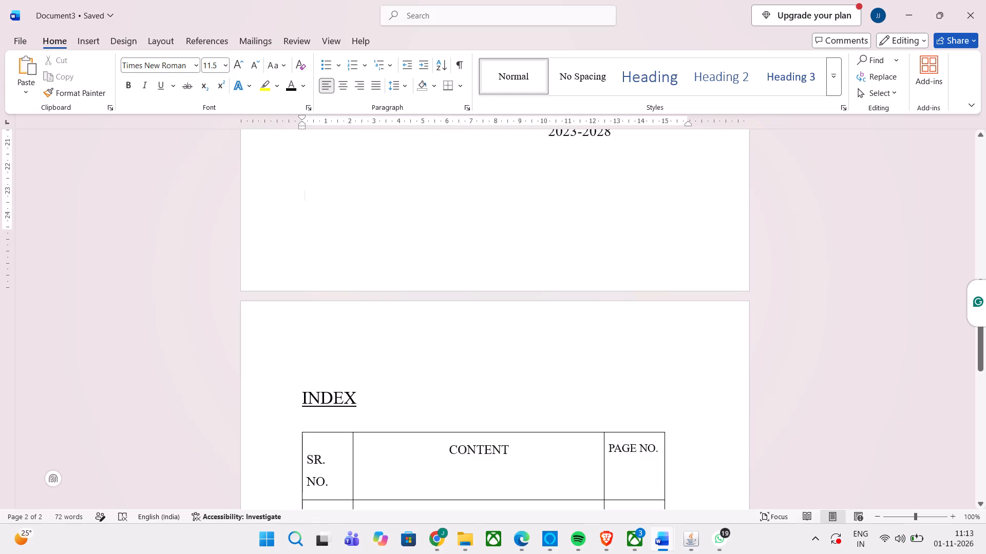
# Save the document to the Downloads folder on this PC as a Word document named DR.
pyautogui.scroll(6, 453, 386)
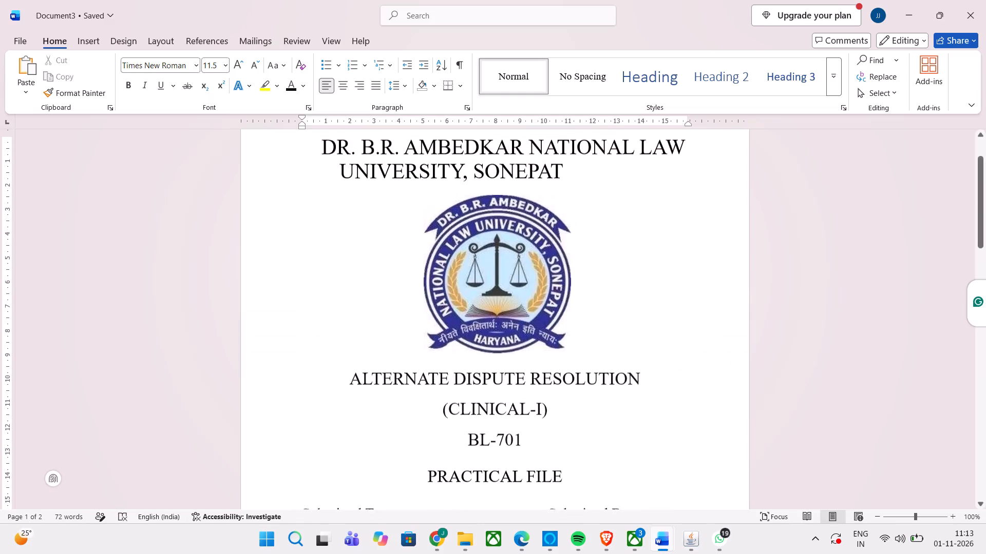
pyautogui.click(22, 36)
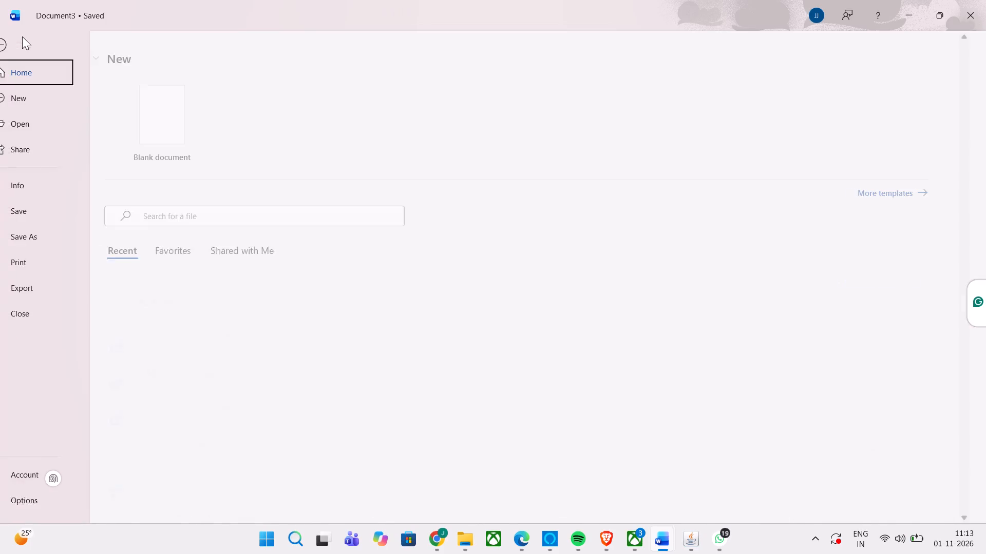
pyautogui.click(34, 240)
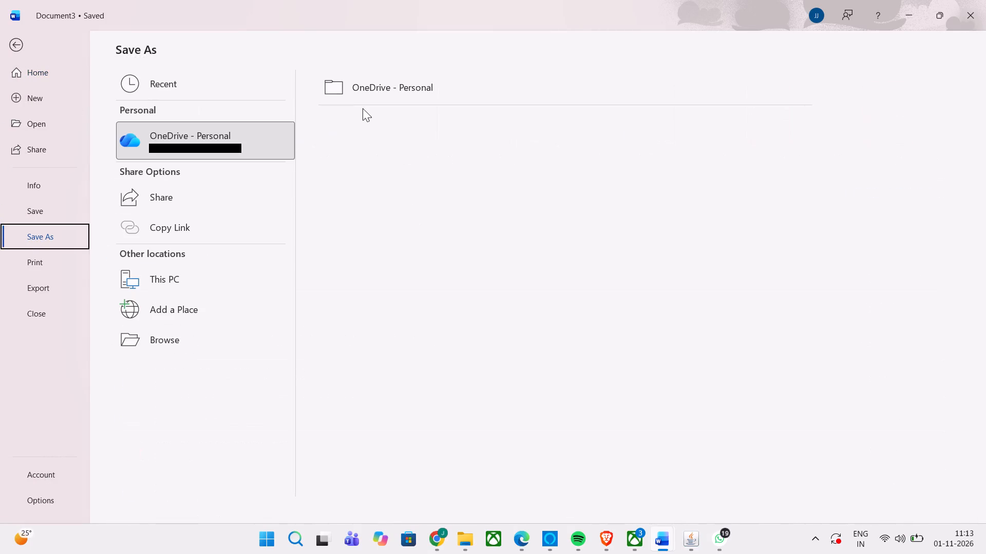
pyautogui.click(187, 286)
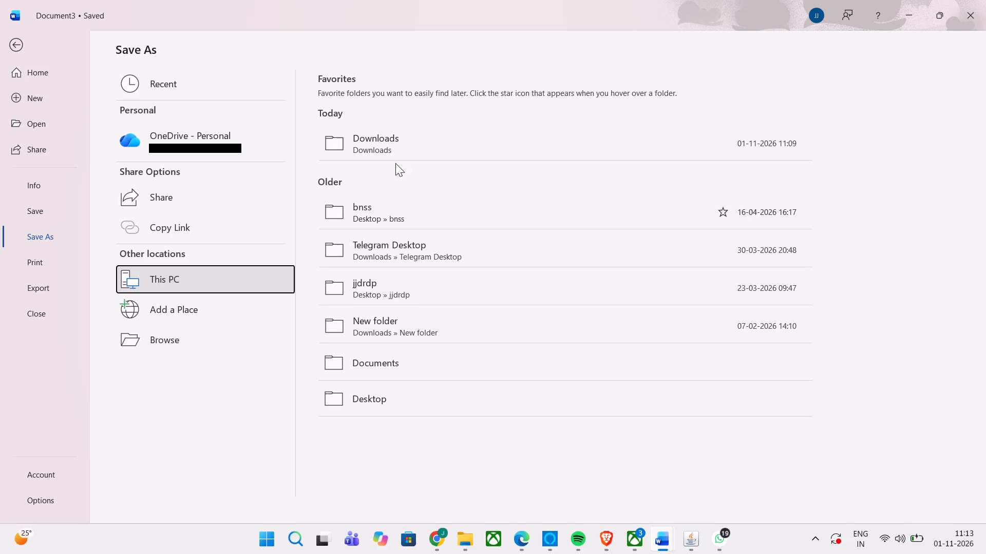
pyautogui.click(436, 133)
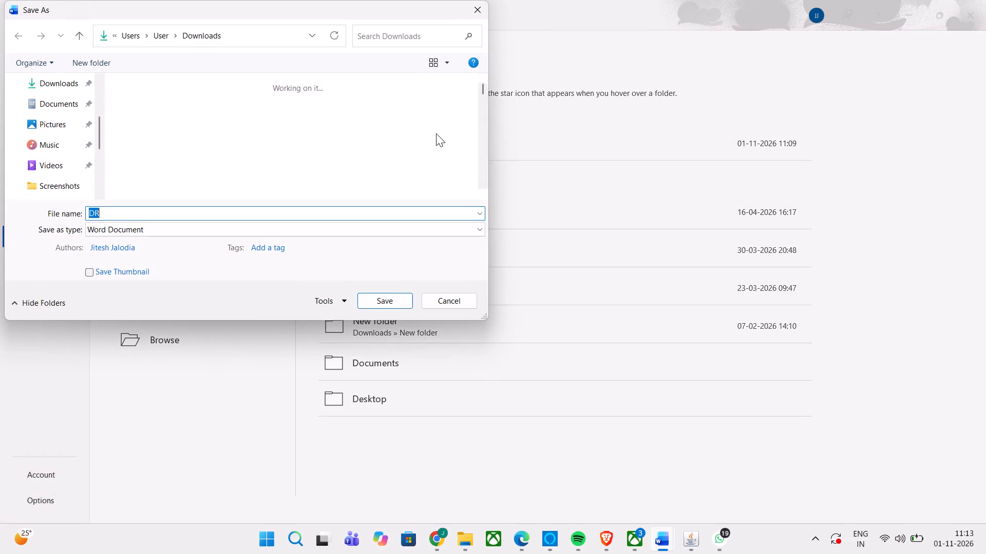
pyautogui.press('Return')
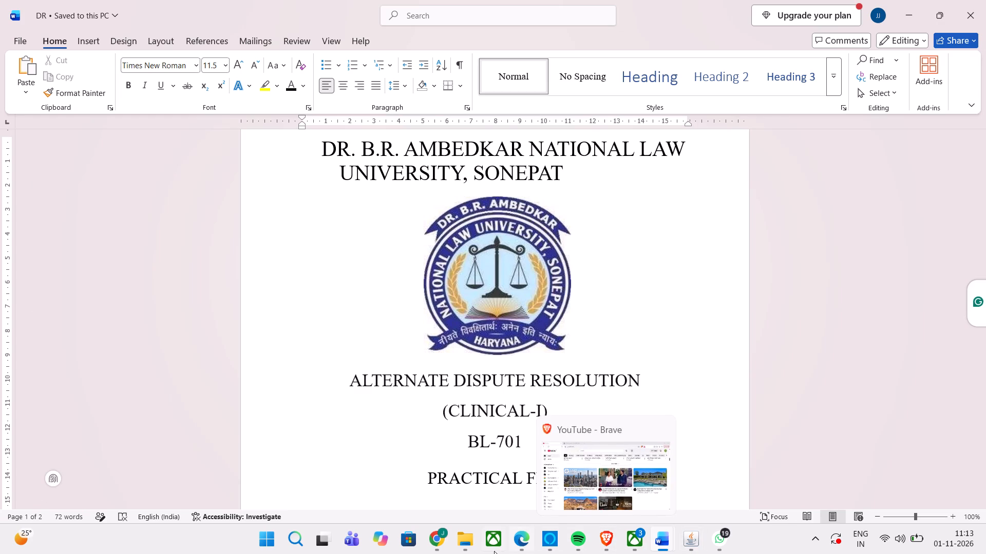
# Switch to Chrome and load the DR Word file from Downloads into iLovePDF's Word to PDF converter.
pyautogui.click(448, 472)
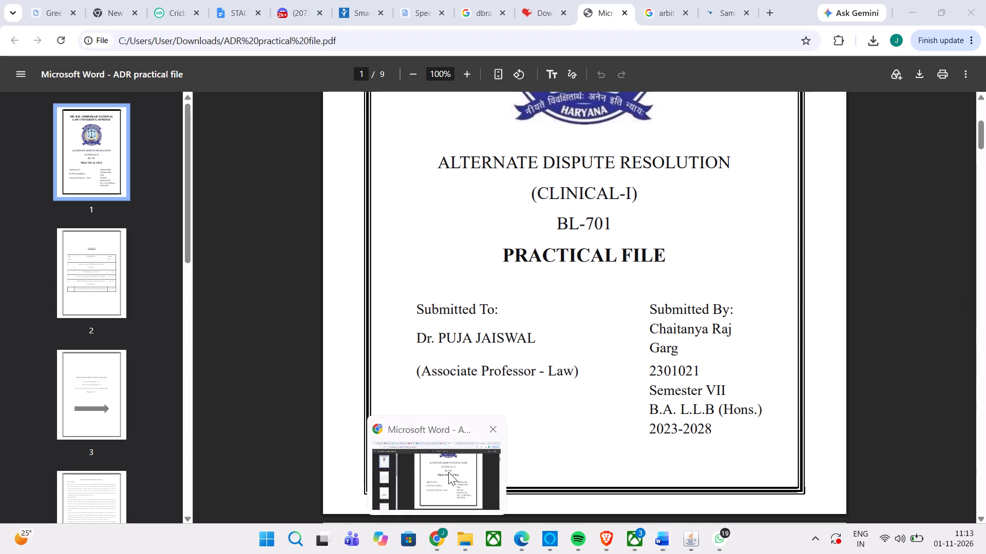
pyautogui.click(542, 12)
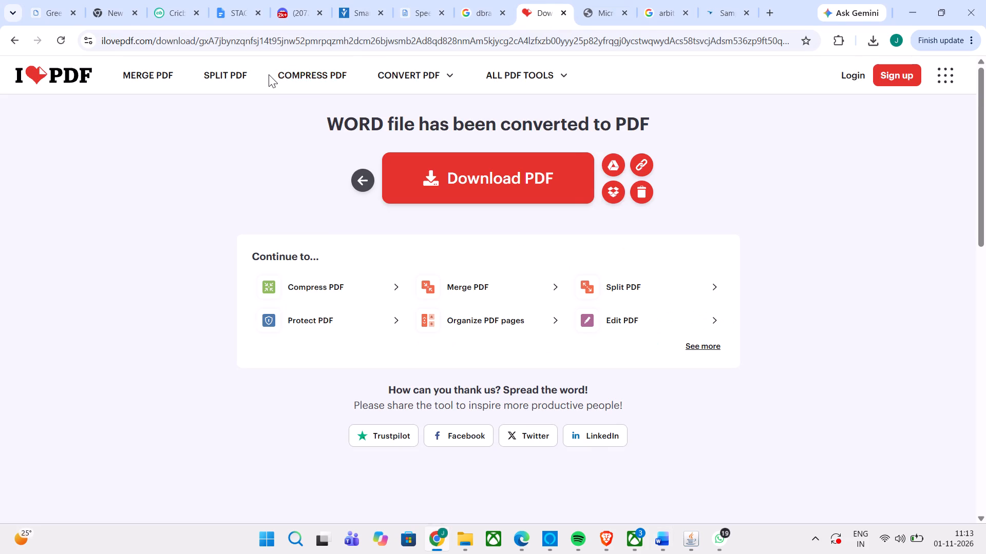
pyautogui.click(327, 178)
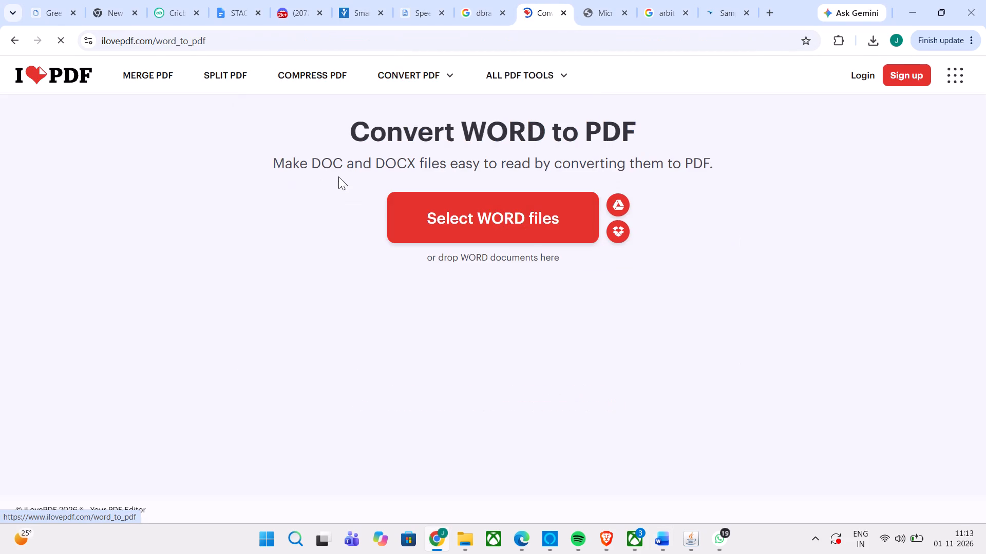
pyautogui.click(338, 176)
pyautogui.click(396, 196)
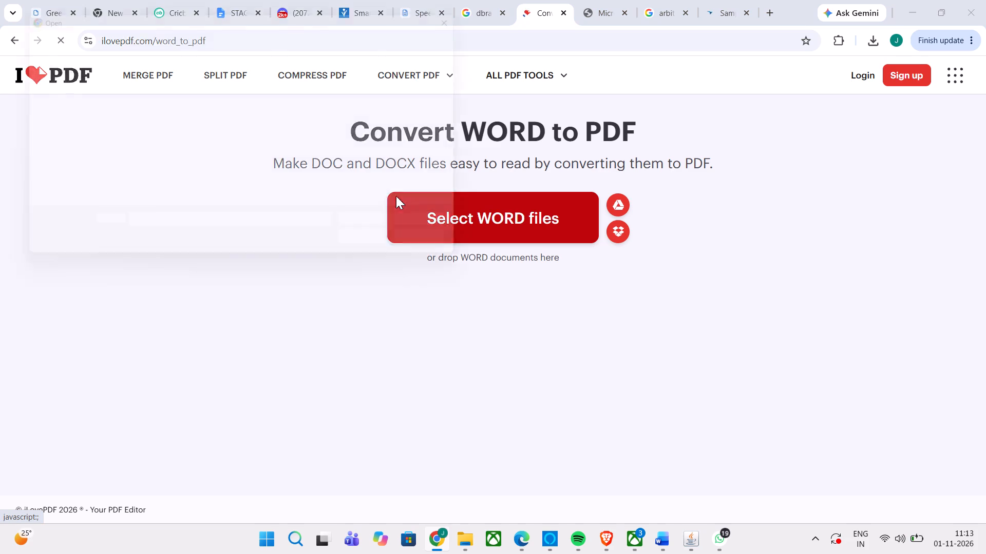
pyautogui.click(199, 93)
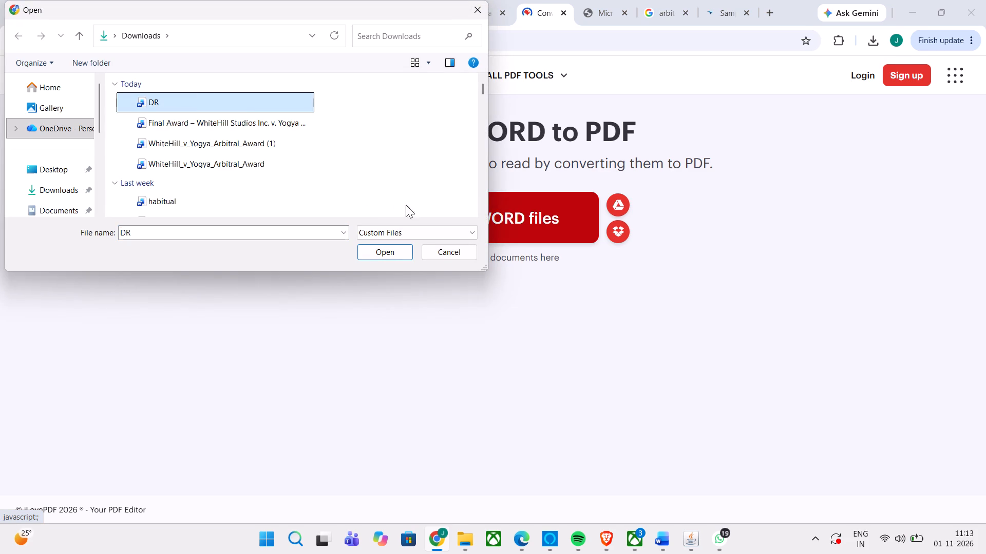
pyautogui.click(377, 254)
pyautogui.press('Return')
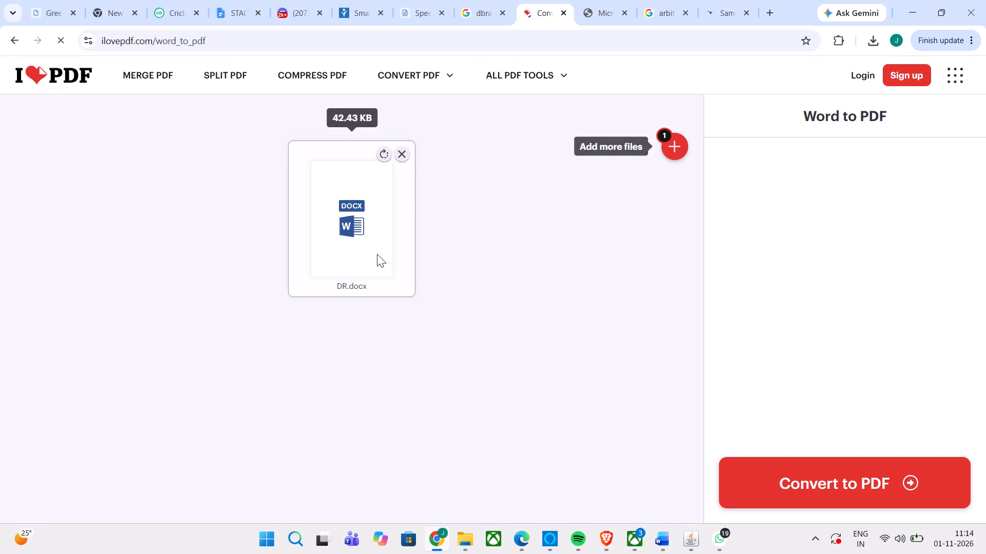
pyautogui.click(795, 478)
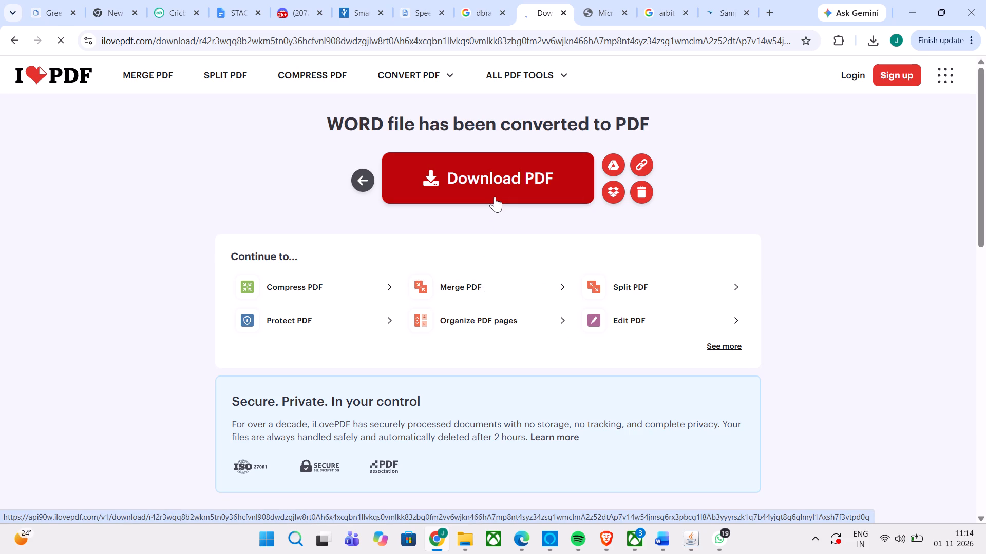
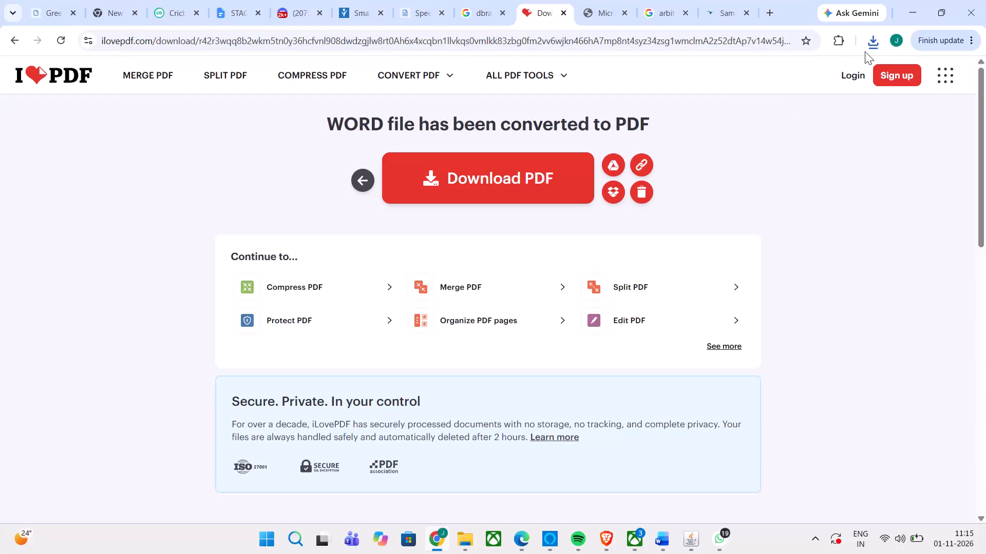
# Open the downloaded DR.pdf from the recent downloads and review its cover page and index.
pyautogui.click(867, 51)
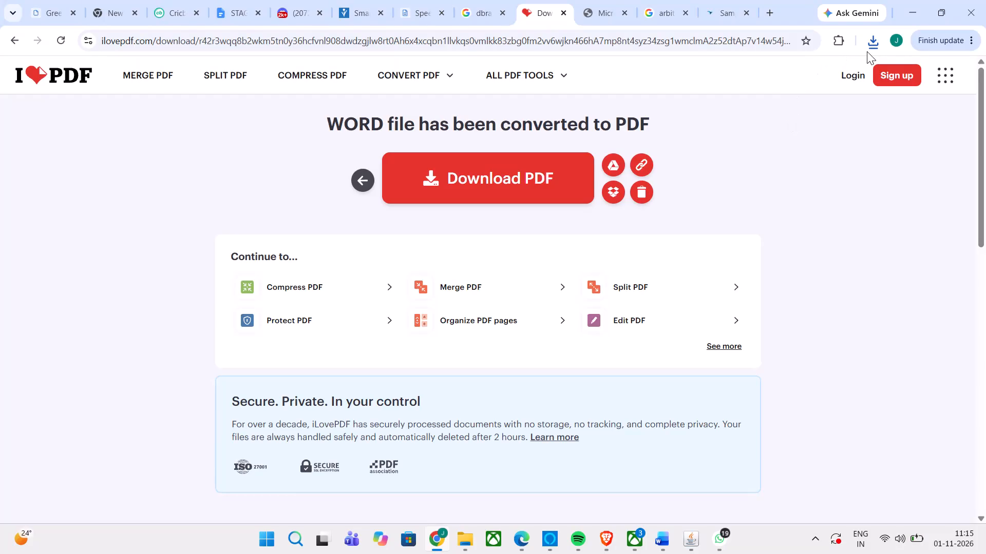
pyautogui.click(873, 42)
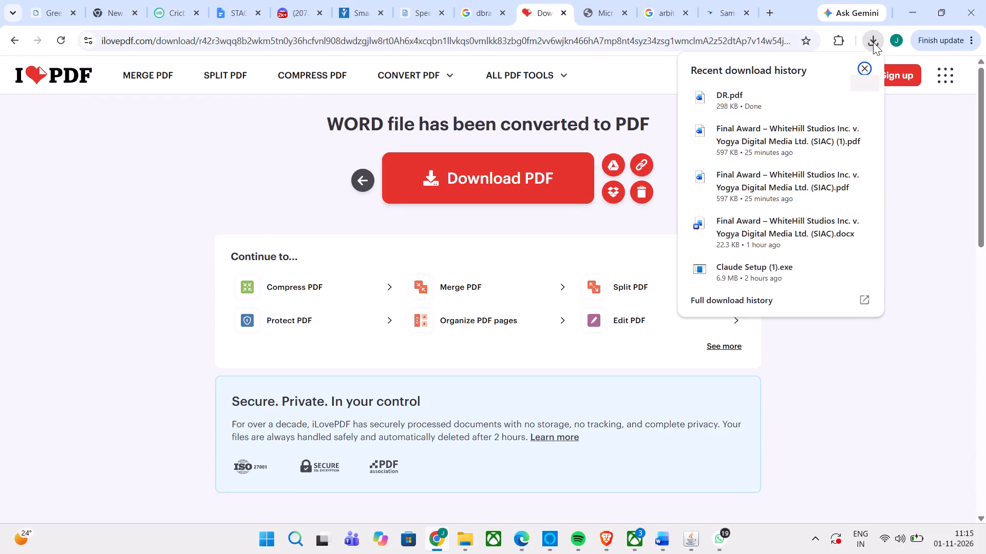
pyautogui.doubleClick(759, 103)
pyautogui.scroll(-2, 759, 103)
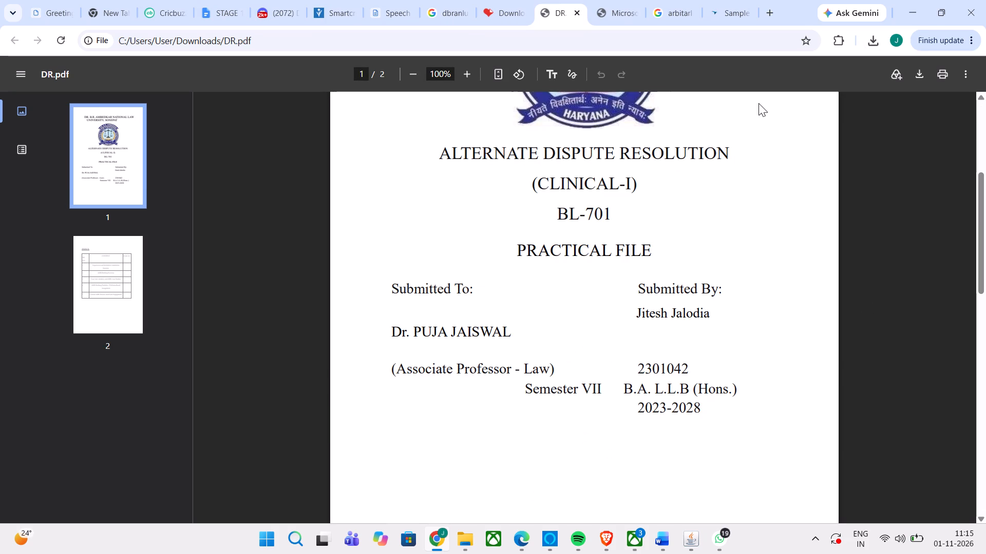
pyautogui.scroll(-5, 759, 103)
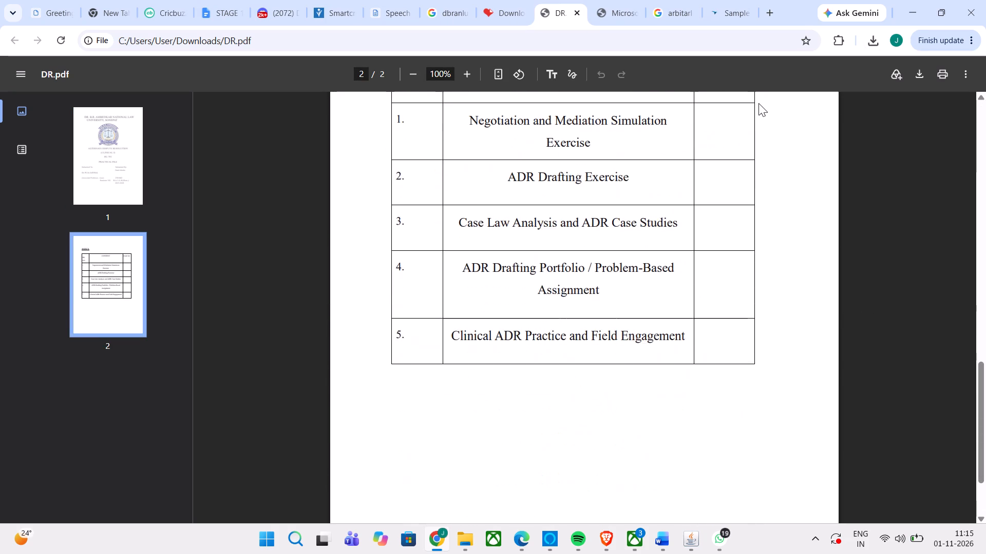
pyautogui.scroll(-1, 759, 103)
pyautogui.scroll(3, 759, 103)
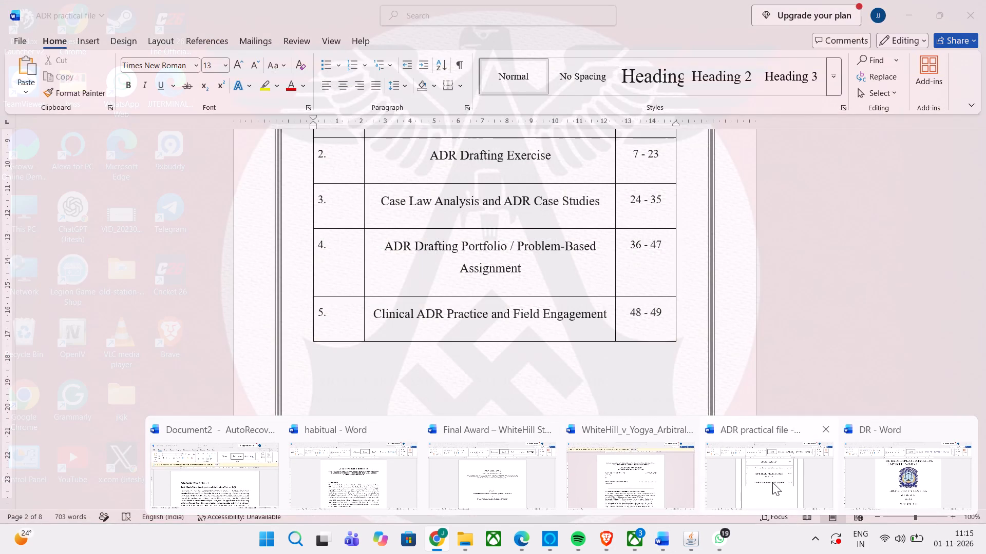
# Switch to the DR document in Word and examine the submission details block at the bottom of its cover page.
pyautogui.click(772, 482)
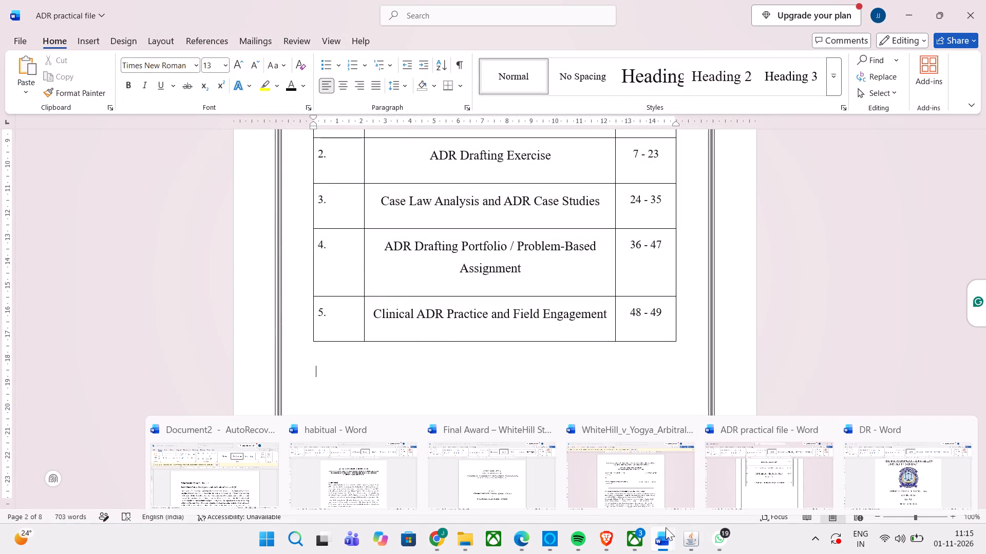
pyautogui.click(883, 490)
pyautogui.scroll(6, 687, 368)
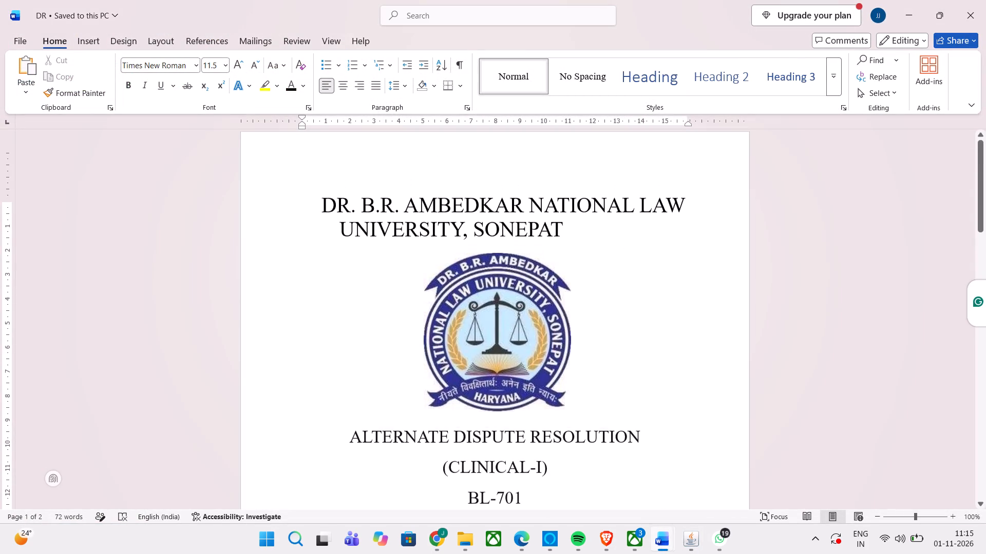
pyautogui.scroll(-5, 687, 368)
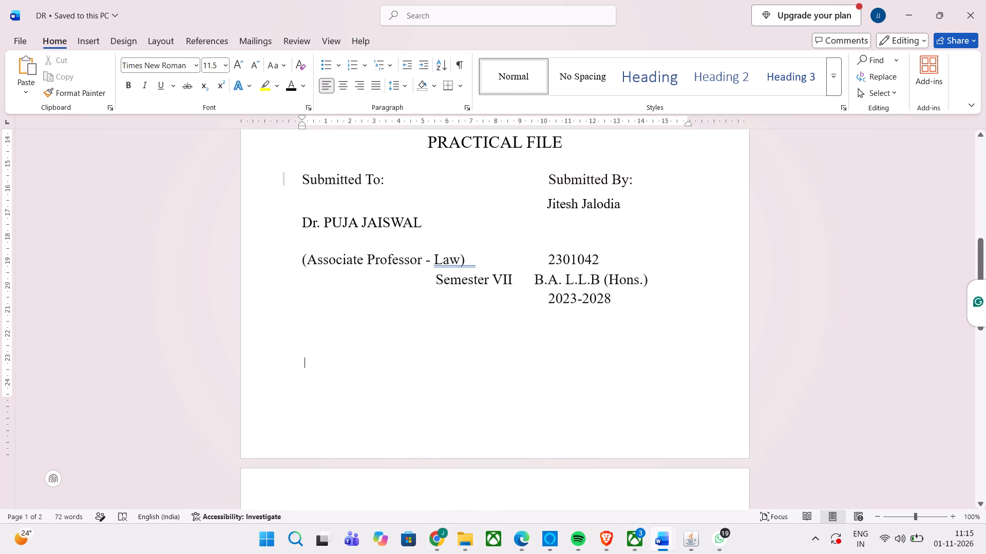
pyautogui.moveTo(300, 177); pyautogui.dragTo(632, 303)
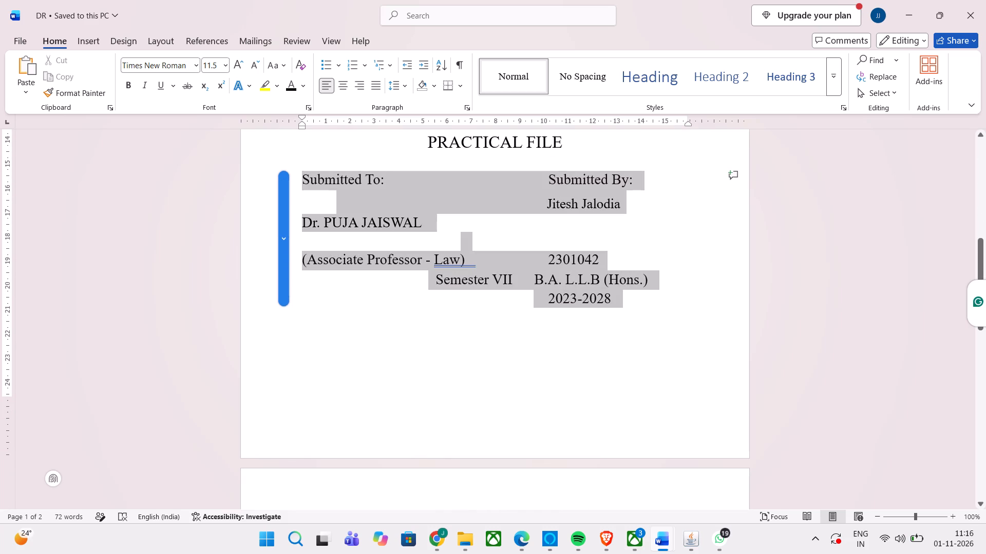
pyautogui.moveTo(632, 303); pyautogui.dragTo(631, 303)
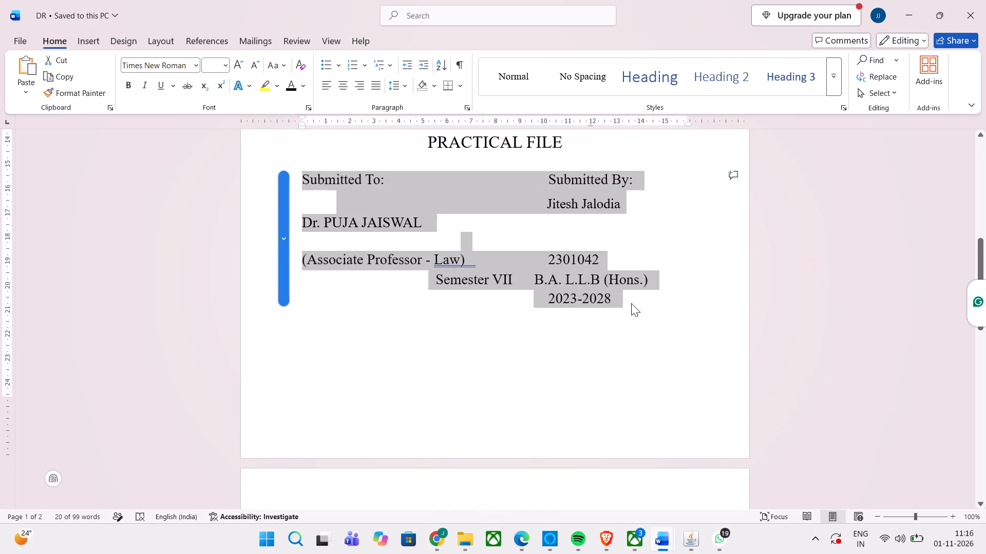
pyautogui.click(631, 303)
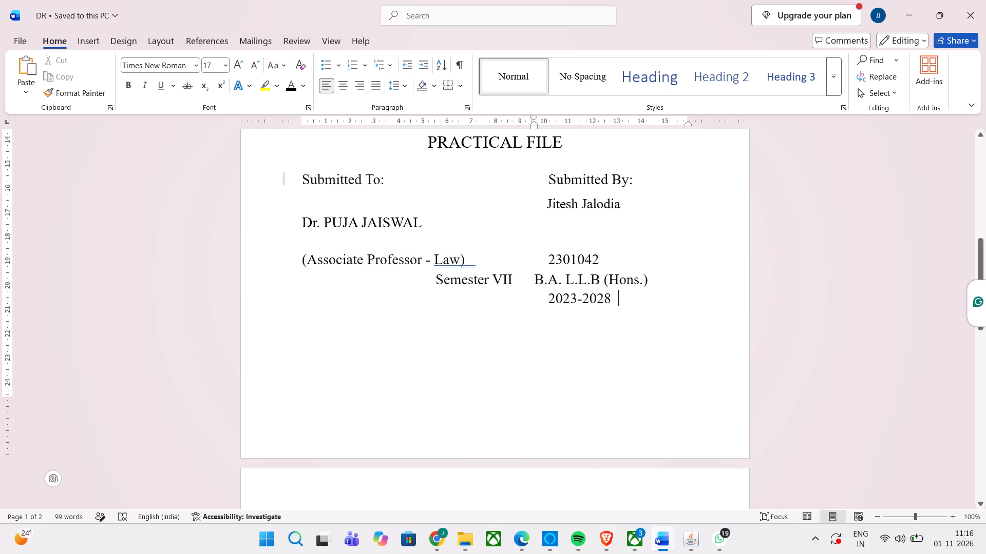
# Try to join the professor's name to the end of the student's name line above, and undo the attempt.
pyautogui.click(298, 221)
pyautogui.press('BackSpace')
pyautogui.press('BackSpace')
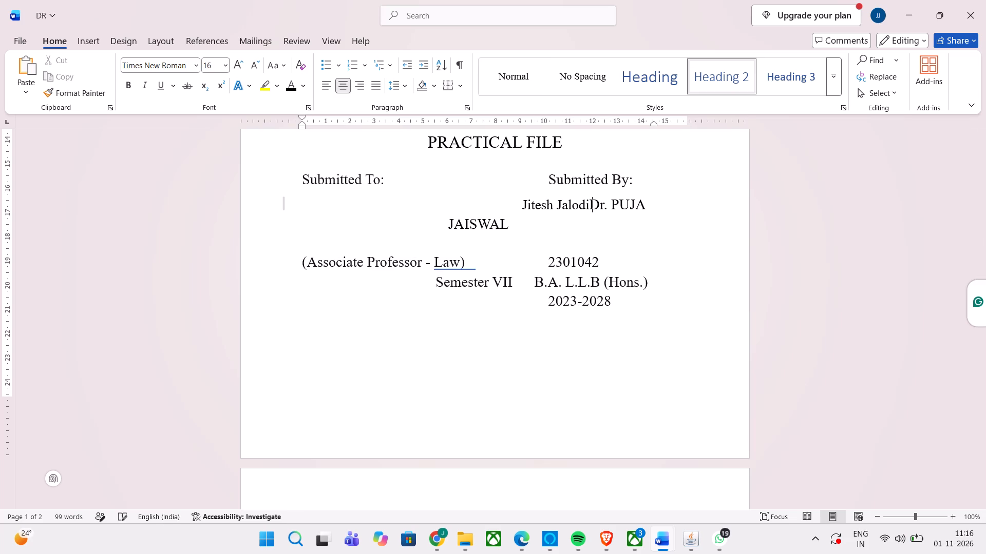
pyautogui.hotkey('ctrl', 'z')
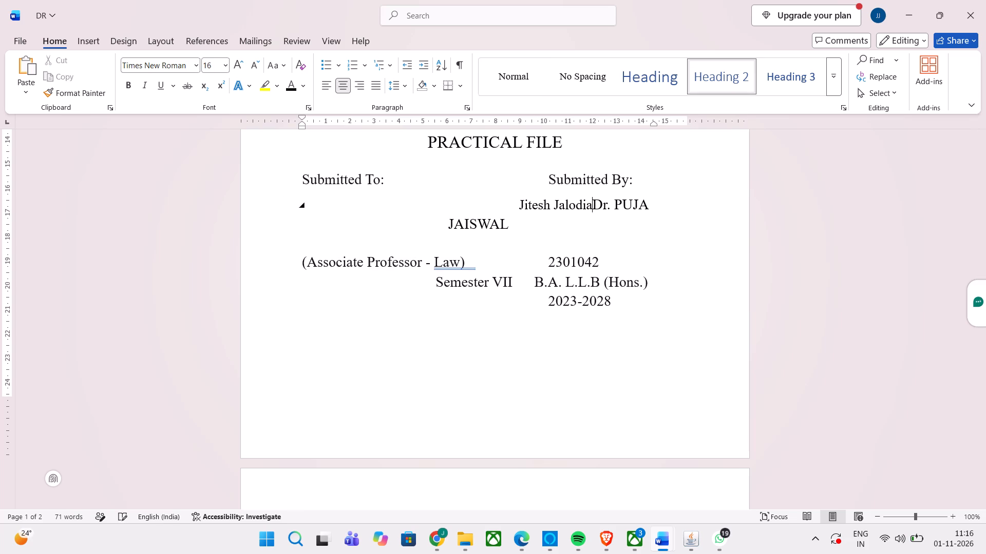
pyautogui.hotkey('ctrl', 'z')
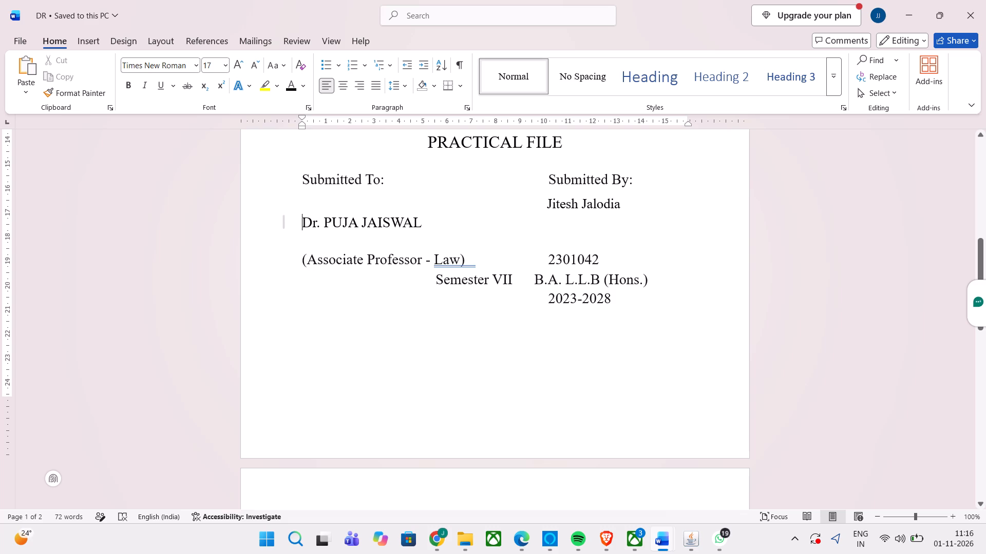
# Copy the professor's name onto its own line directly beneath "Submitted To:".
pyautogui.moveTo(304, 221); pyautogui.dragTo(466, 225)
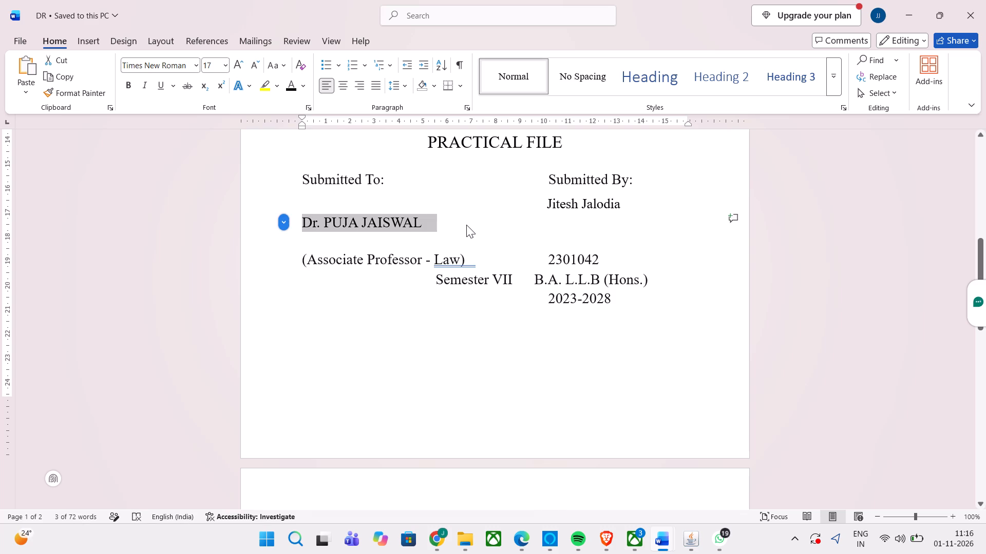
pyautogui.hotkey('ctrl', 'c')
pyautogui.click(467, 212)
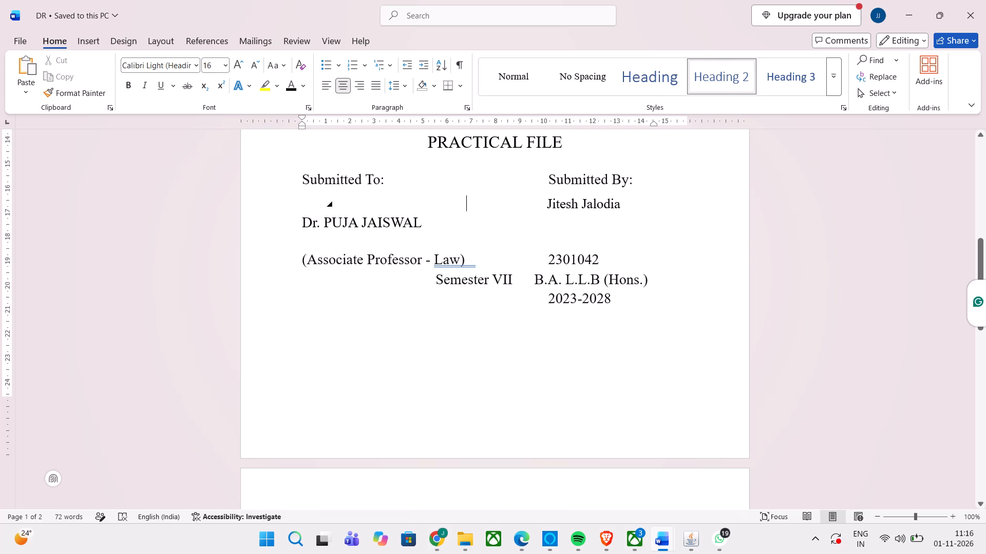
pyautogui.click(543, 205)
pyautogui.click(302, 201)
pyautogui.hotkey('ctrl', 'v')
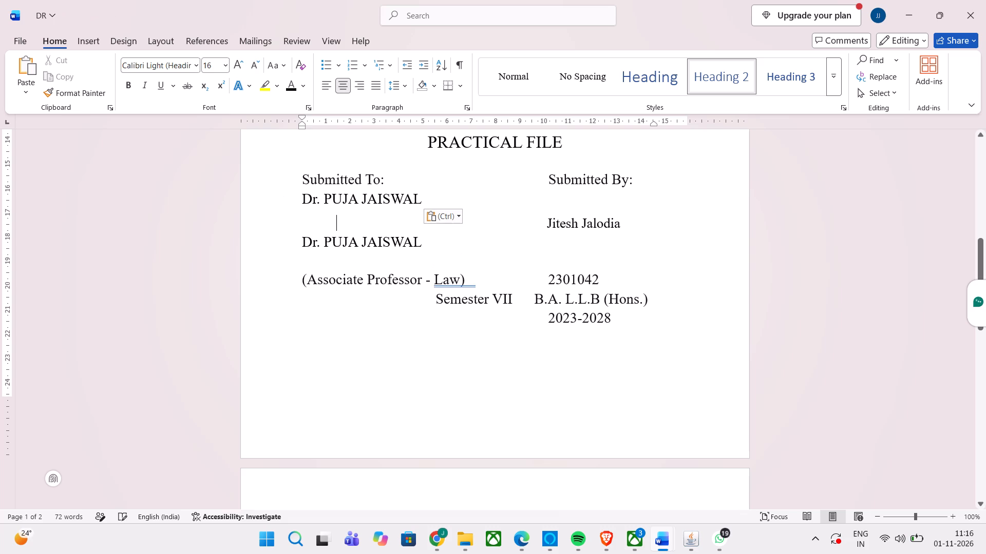
# Trim two spaces before the student's name and copy the name to the end of the professor's name line beneath "Submitted To:".
pyautogui.click(535, 212)
pyautogui.press('BackSpace')
pyautogui.press('BackSpace')
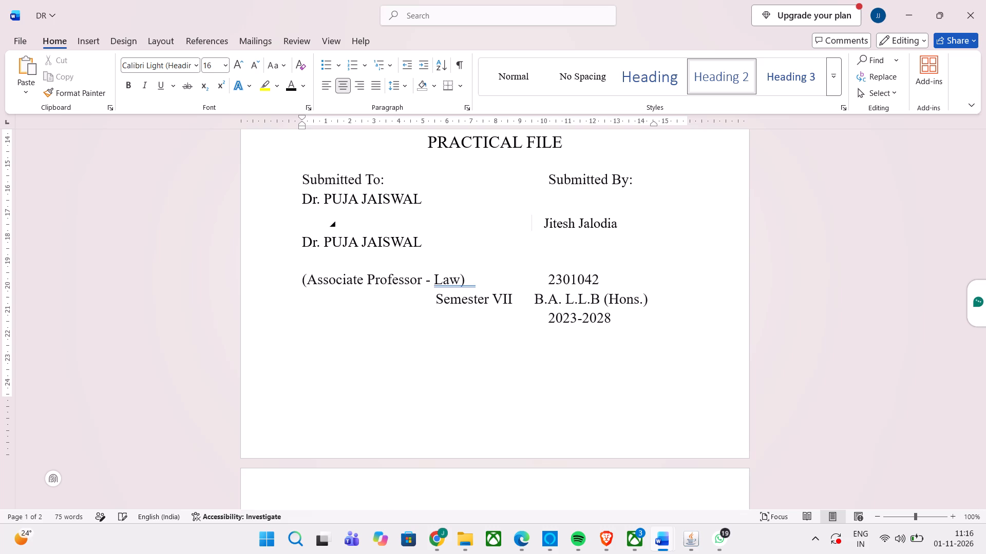
pyautogui.moveTo(543, 219); pyautogui.dragTo(648, 224)
pyautogui.hotkey('ctrl', 'c')
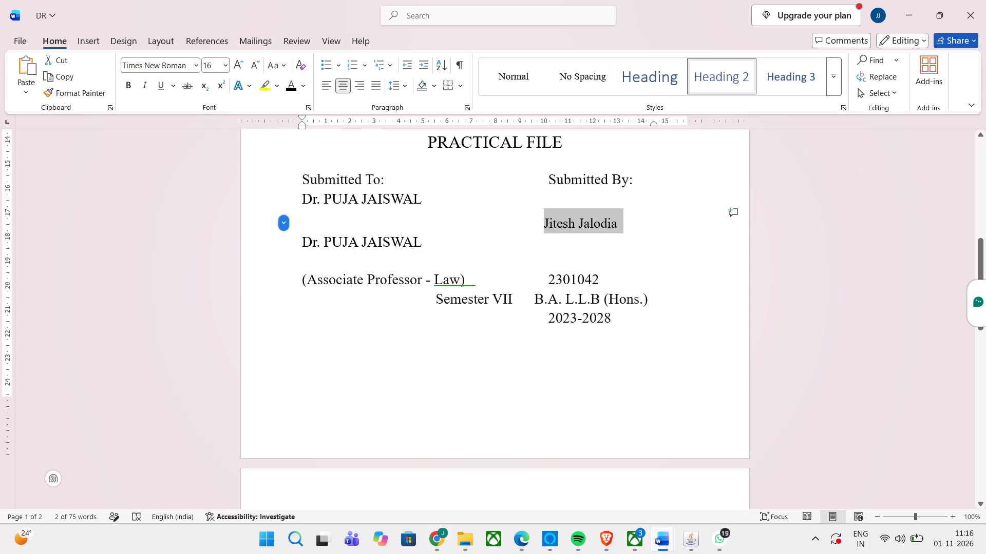
pyautogui.click(425, 196)
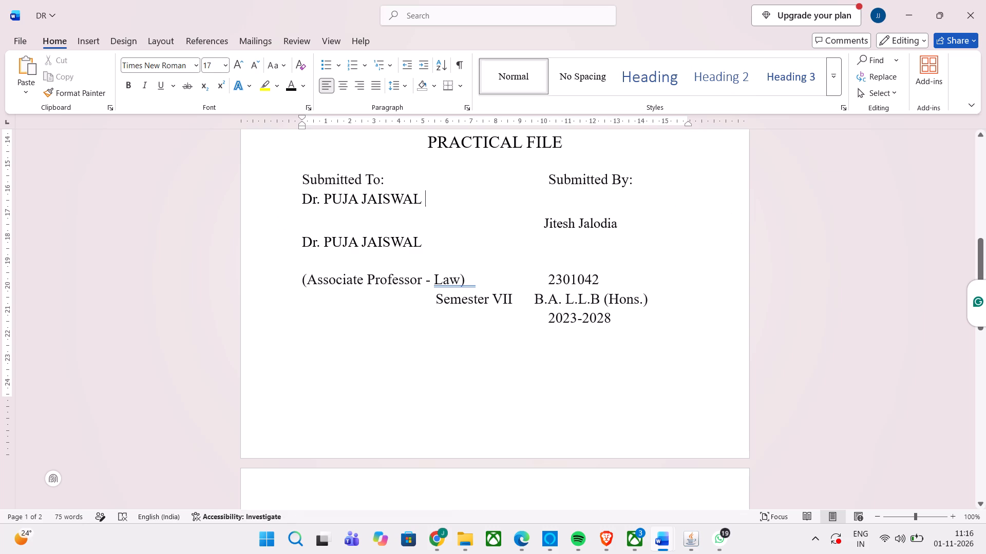
pyautogui.hotkey('ctrl', 'v')
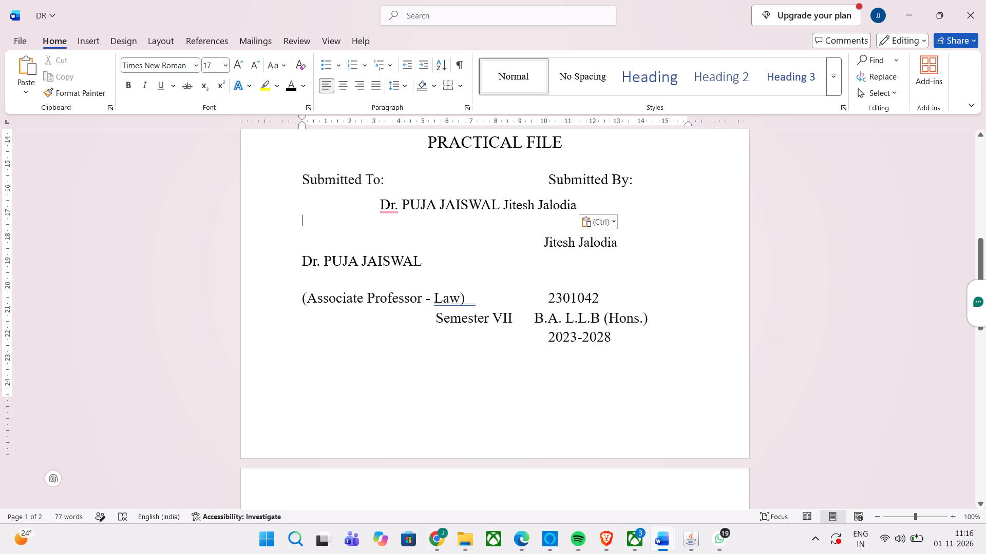
# Left-align the combined name line and tab the student's name across so it lines up under "Submitted By:".
pyautogui.click(379, 194)
pyautogui.press('BackSpace')
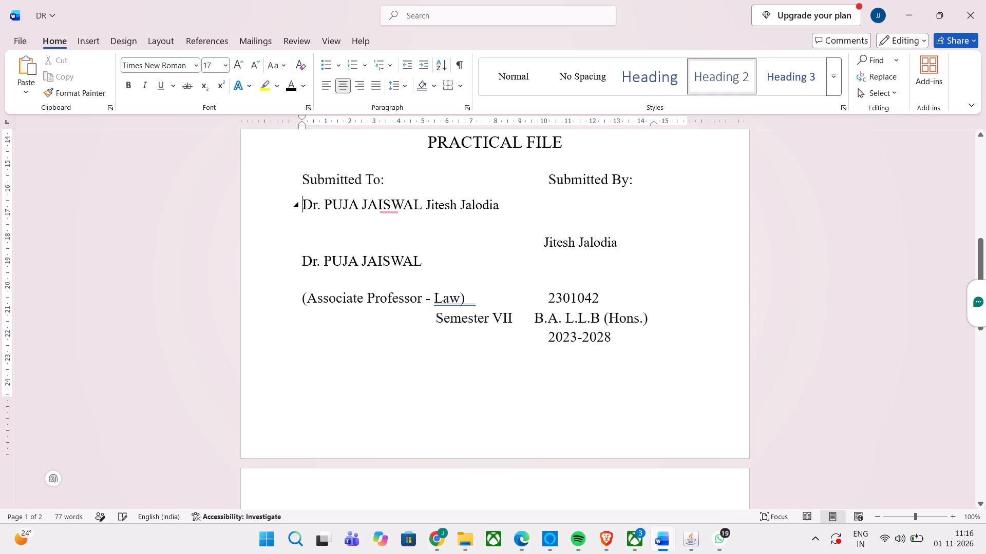
pyautogui.click(427, 197)
pyautogui.press('Tab')
pyautogui.press('Tab')
pyautogui.press('Tab')
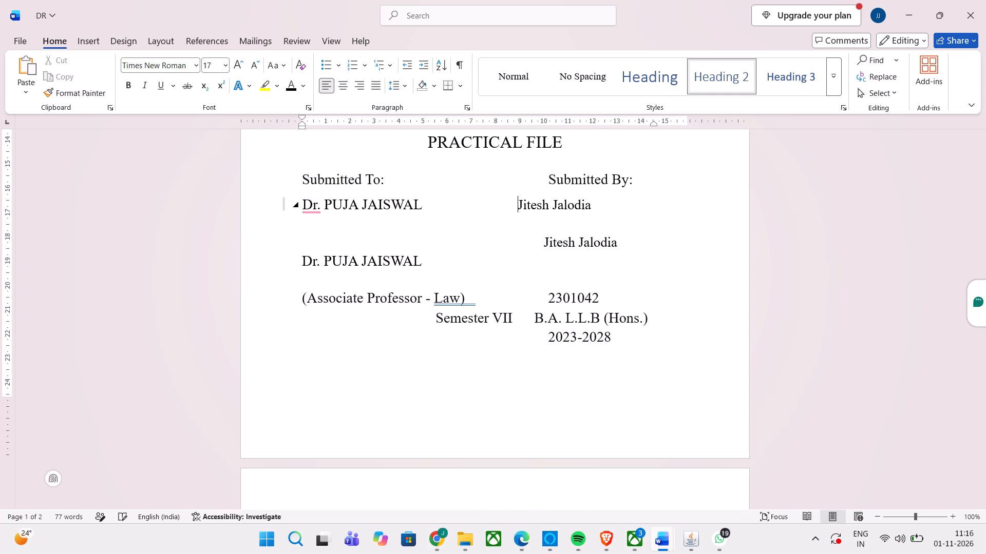
pyautogui.press('Tab')
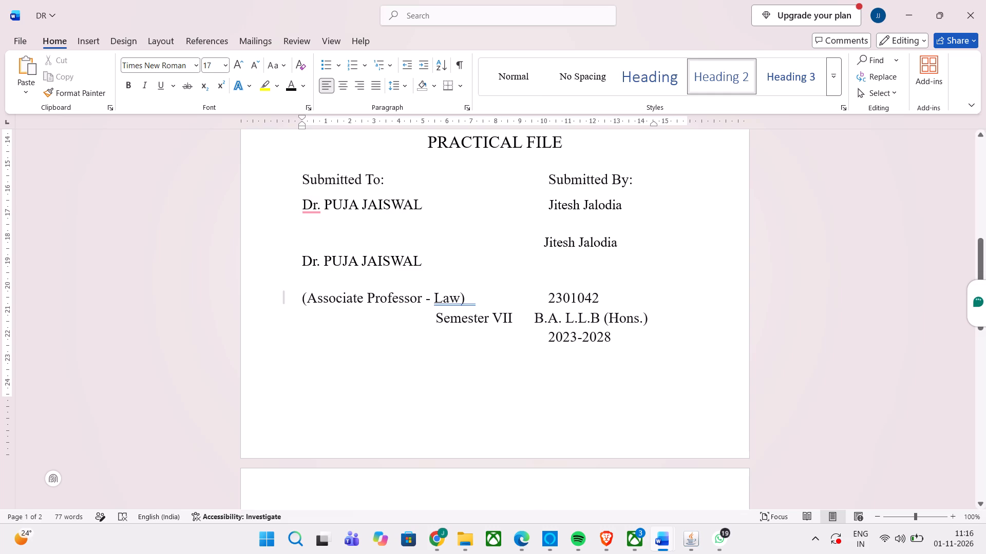
# Copy "(Associate Professor - Law)" onto a new line directly below the upper professor's name.
pyautogui.moveTo(303, 296); pyautogui.dragTo(468, 296)
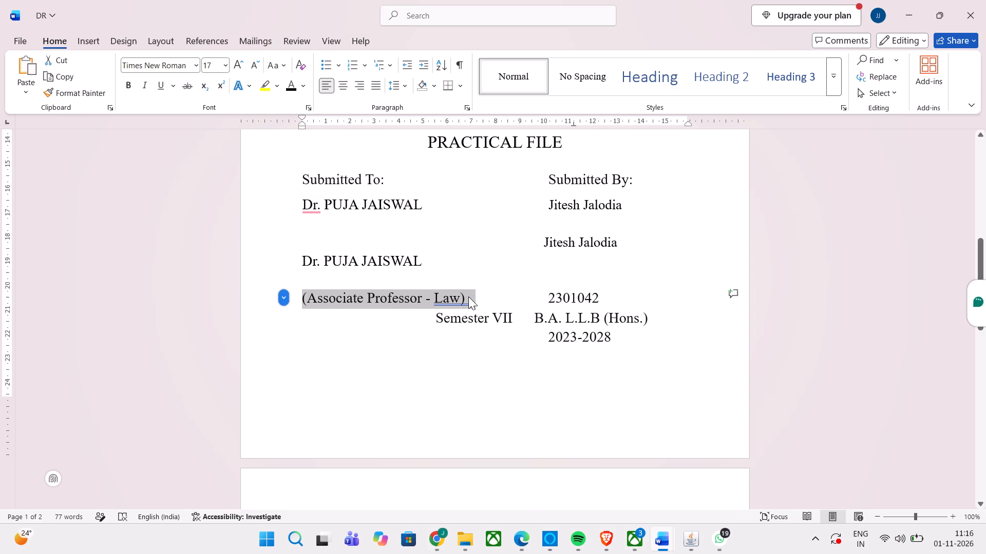
pyautogui.hotkey('ctrl', 'c')
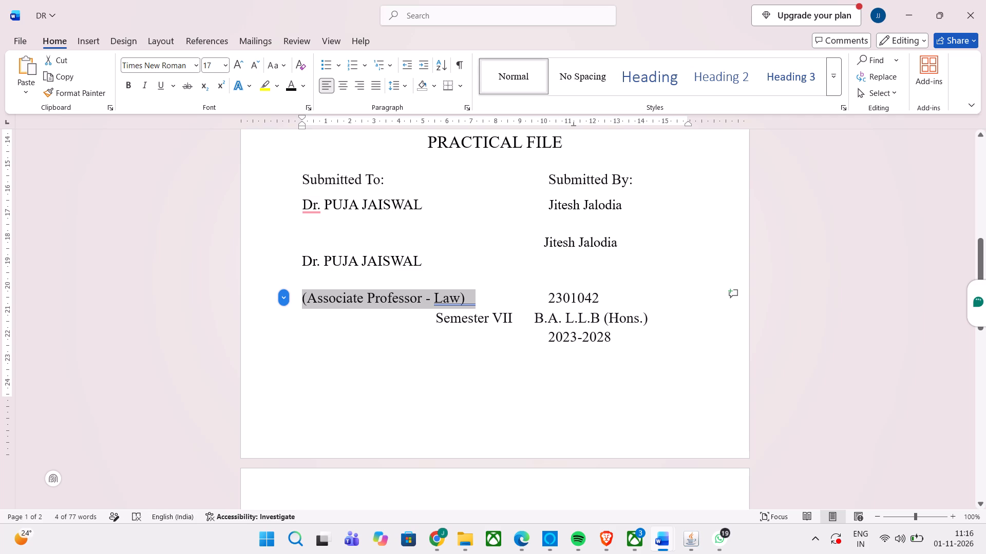
pyautogui.click(631, 212)
pyautogui.press('Return')
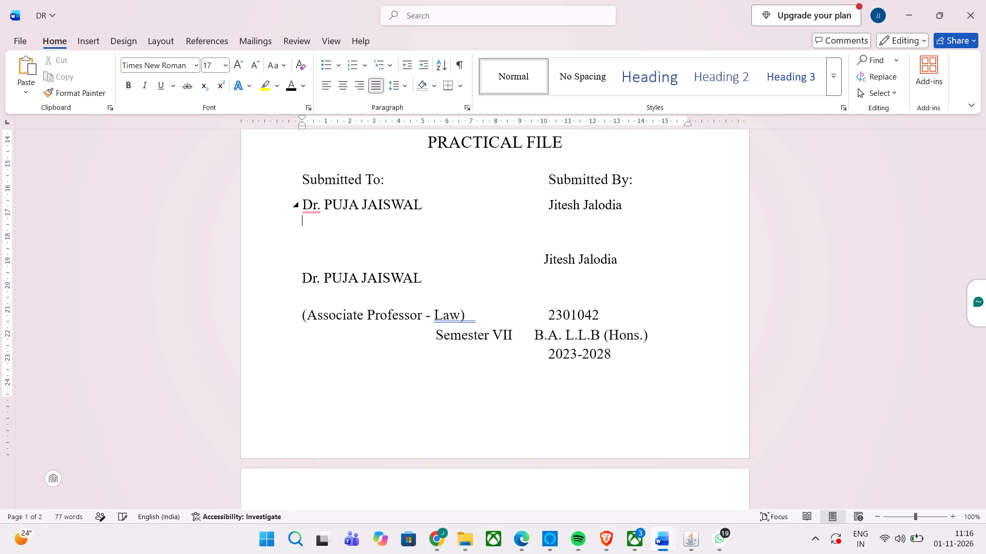
pyautogui.hotkey('ctrl', 'v')
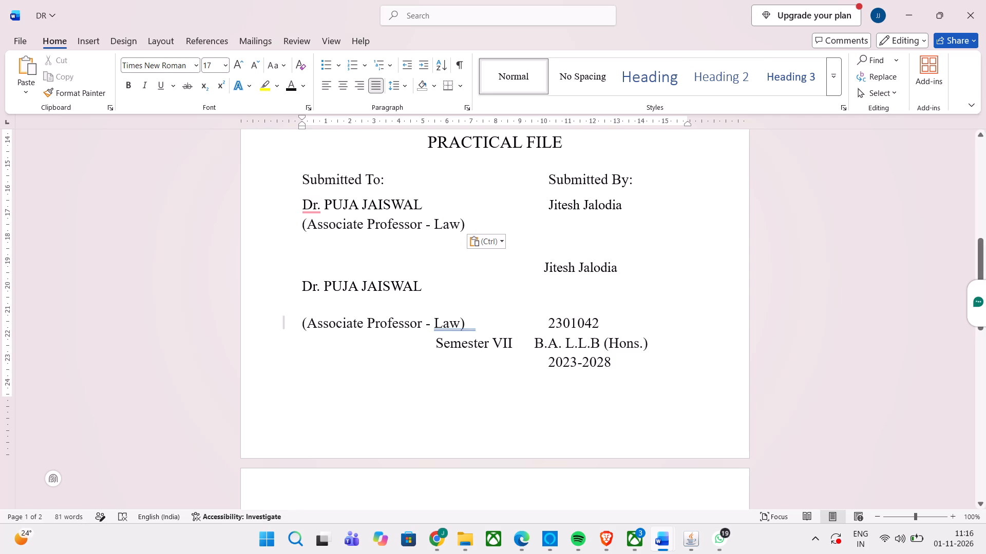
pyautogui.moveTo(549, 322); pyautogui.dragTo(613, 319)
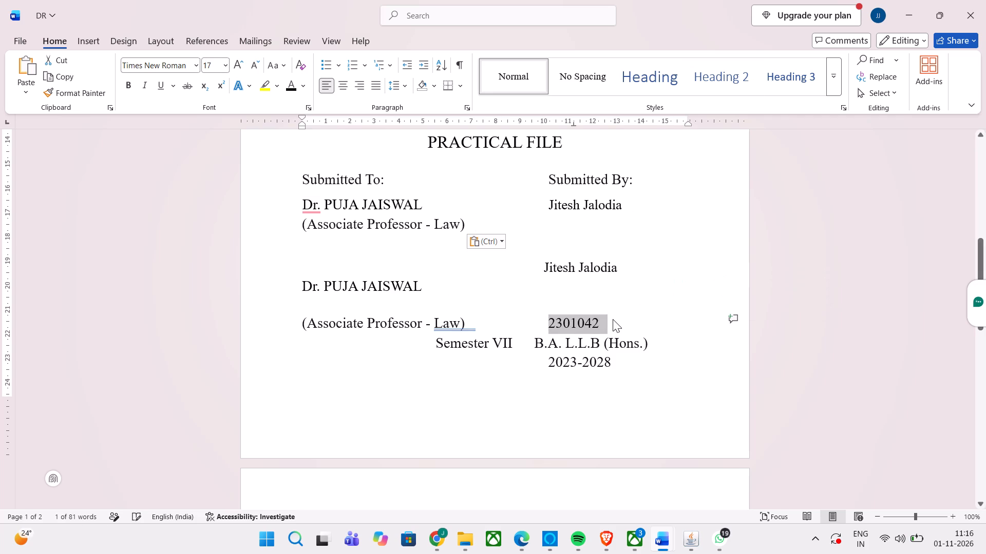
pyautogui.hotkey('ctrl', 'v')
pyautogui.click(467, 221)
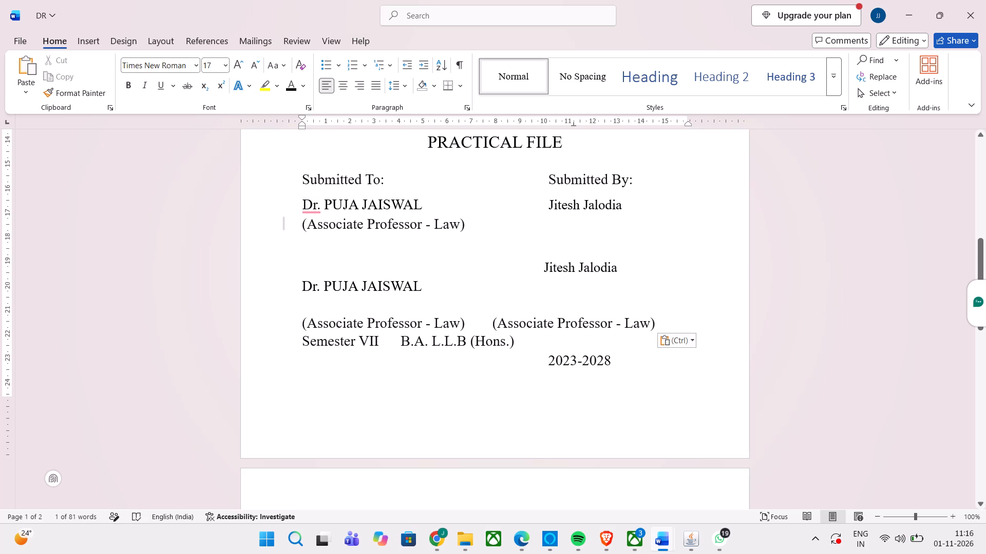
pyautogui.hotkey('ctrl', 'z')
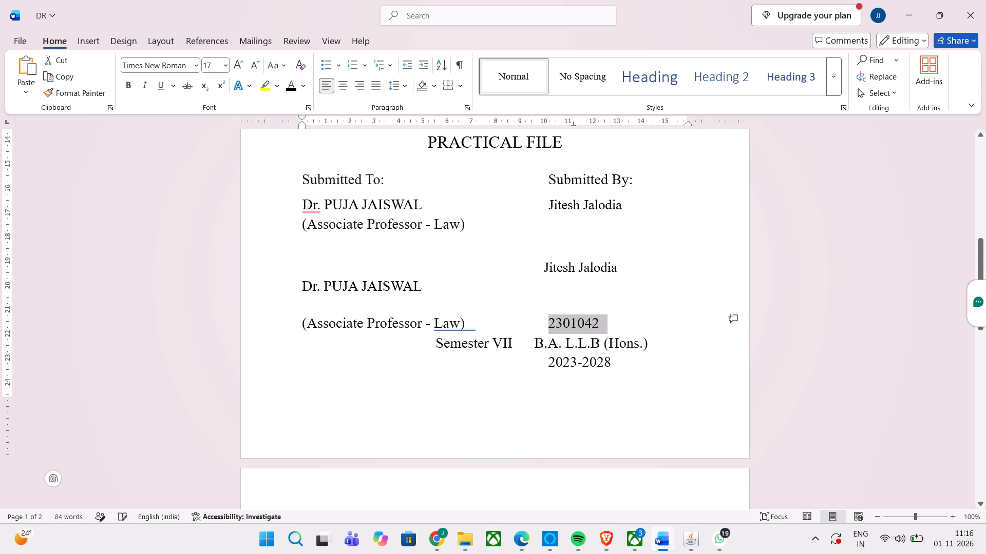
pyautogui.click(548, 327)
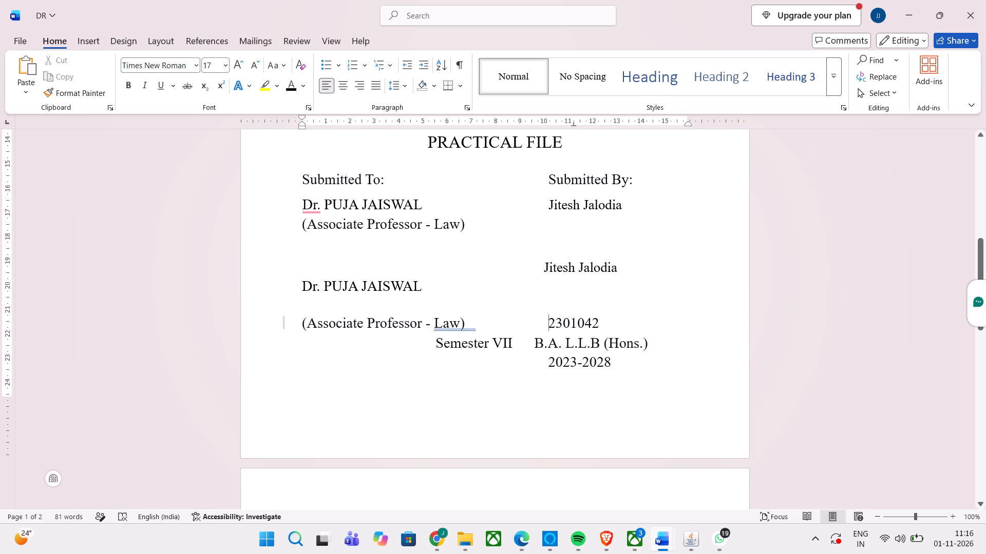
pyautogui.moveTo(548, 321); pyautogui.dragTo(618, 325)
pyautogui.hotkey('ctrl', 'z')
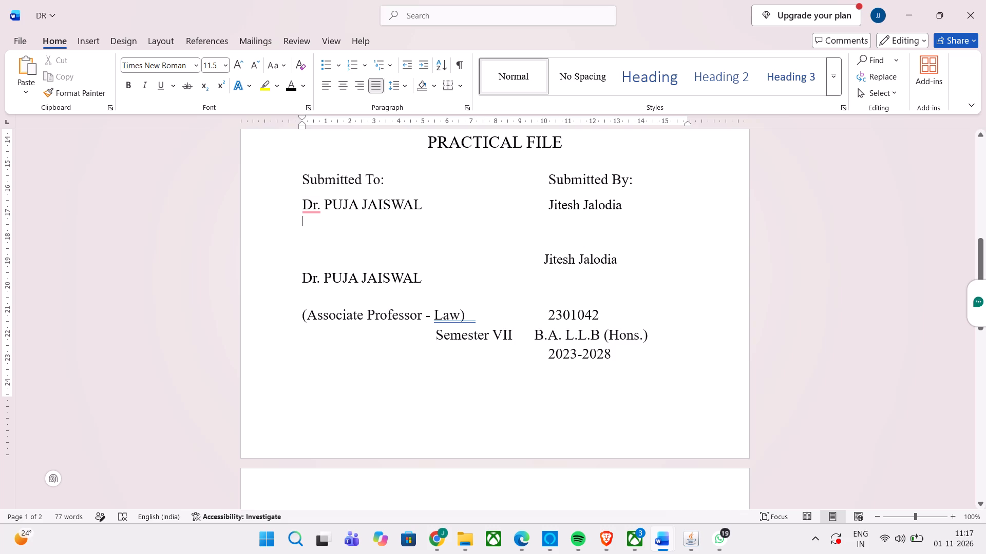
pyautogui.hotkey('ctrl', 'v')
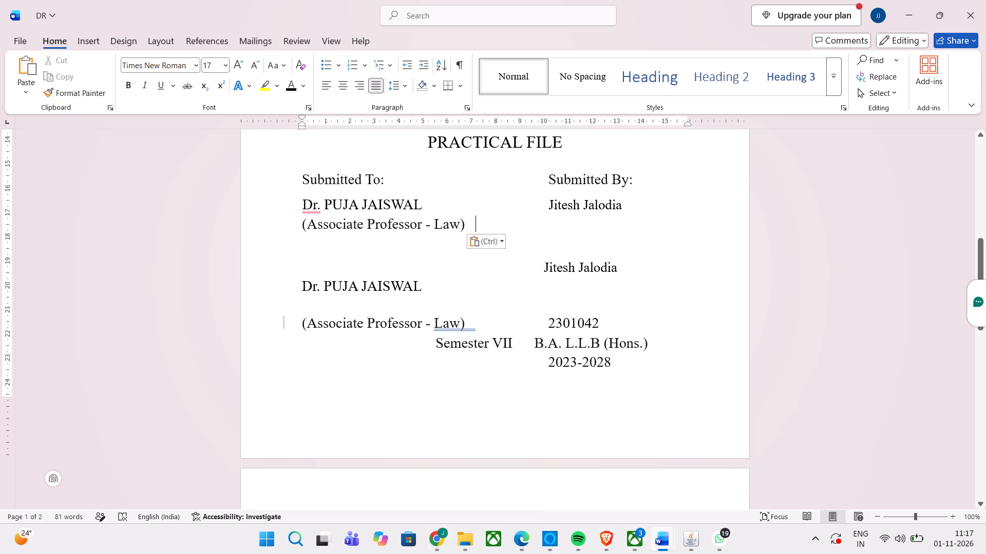
# Copy the submitter's roll number onto the upper "(Associate Professor - Law)" line, aligned under the submitter's name.
pyautogui.moveTo(548, 322); pyautogui.dragTo(624, 329)
pyautogui.hotkey('ctrl', 'c')
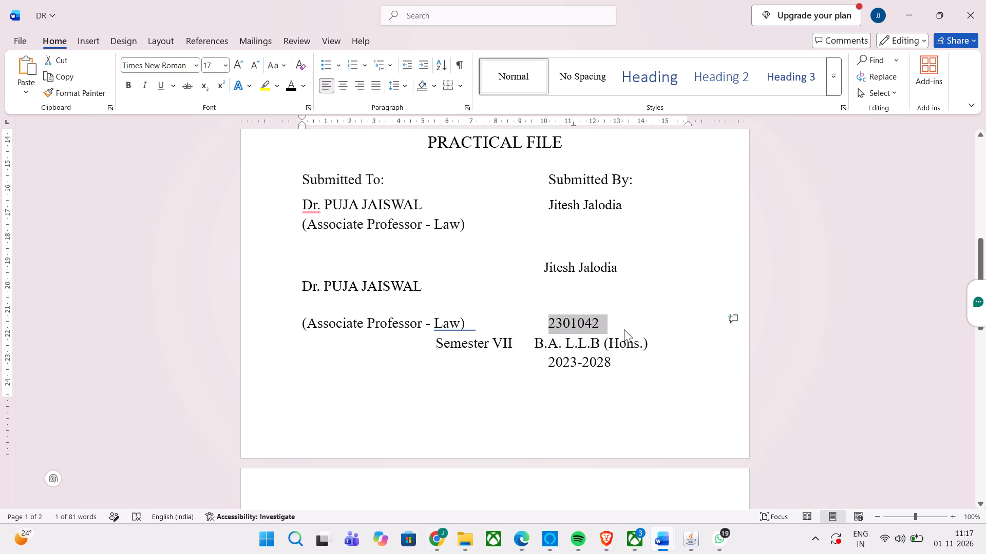
pyautogui.click(555, 217)
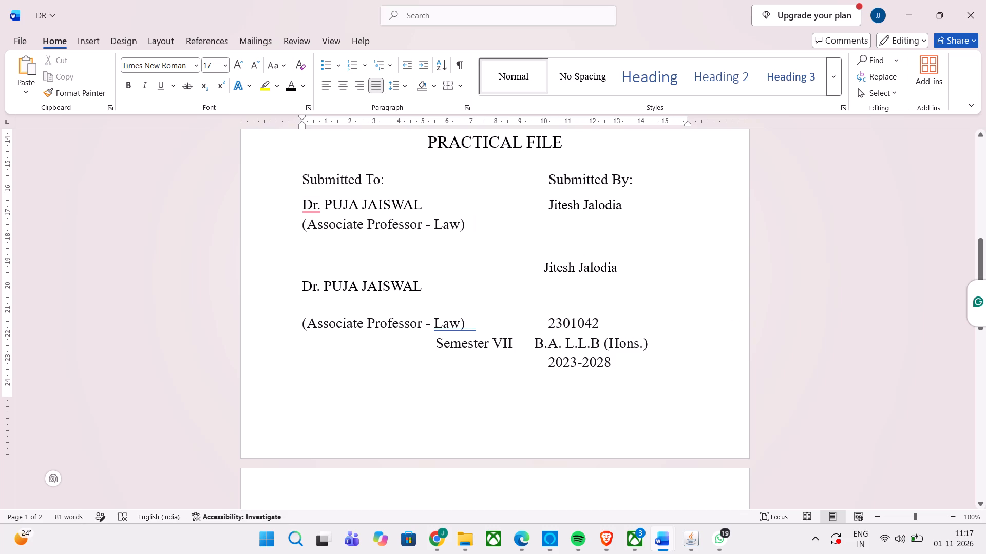
pyautogui.hotkey('ctrl', 'v')
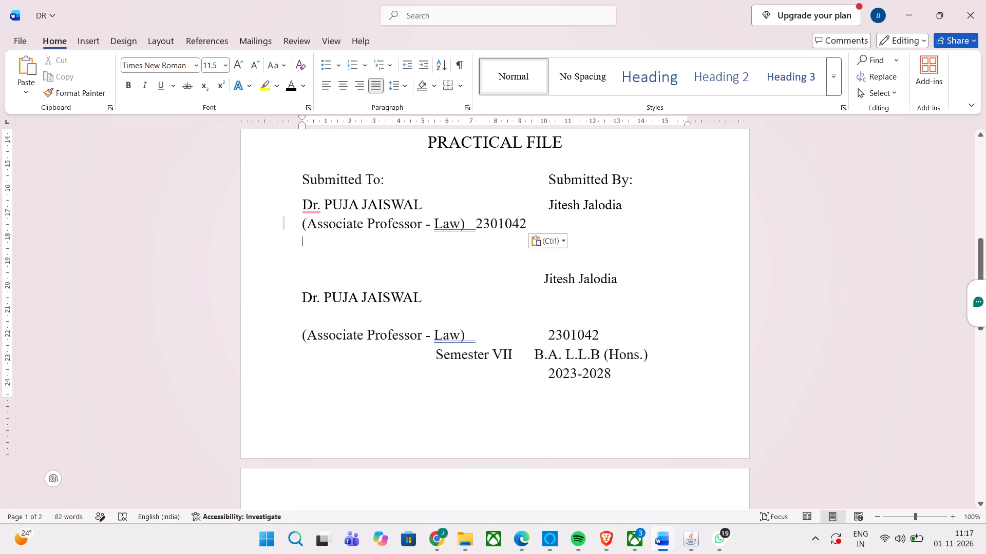
pyautogui.click(473, 225)
pyautogui.press('Tab')
pyautogui.press('Tab')
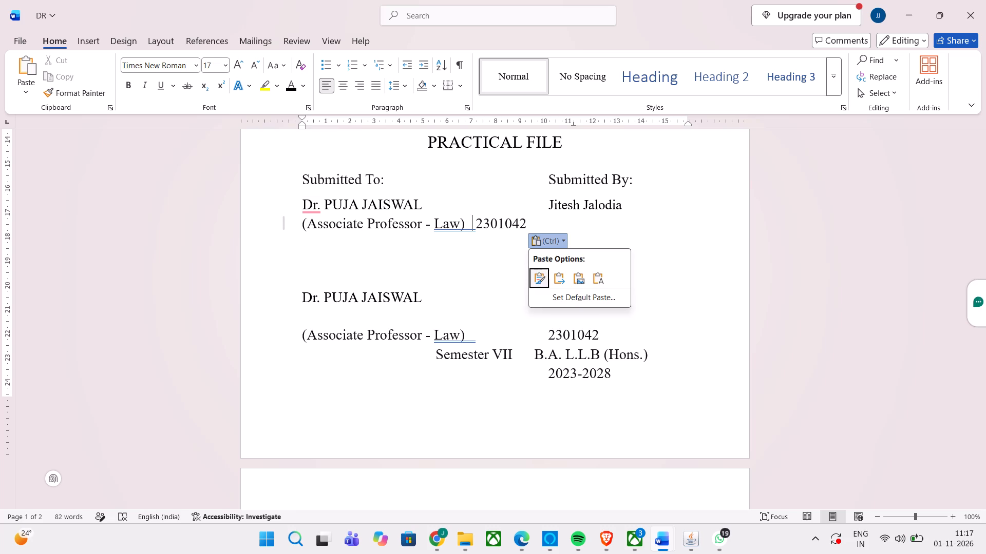
pyautogui.click(616, 226)
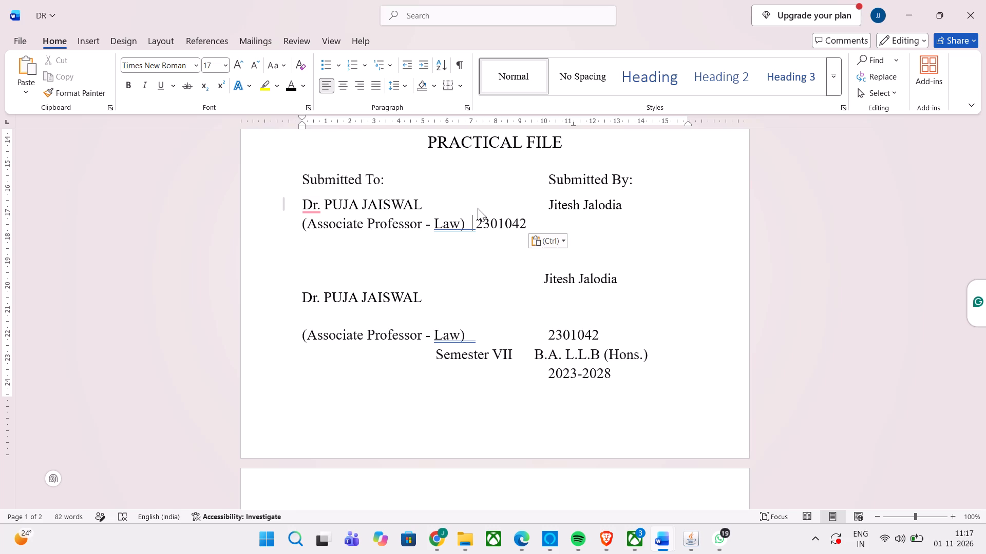
pyautogui.press('Tab')
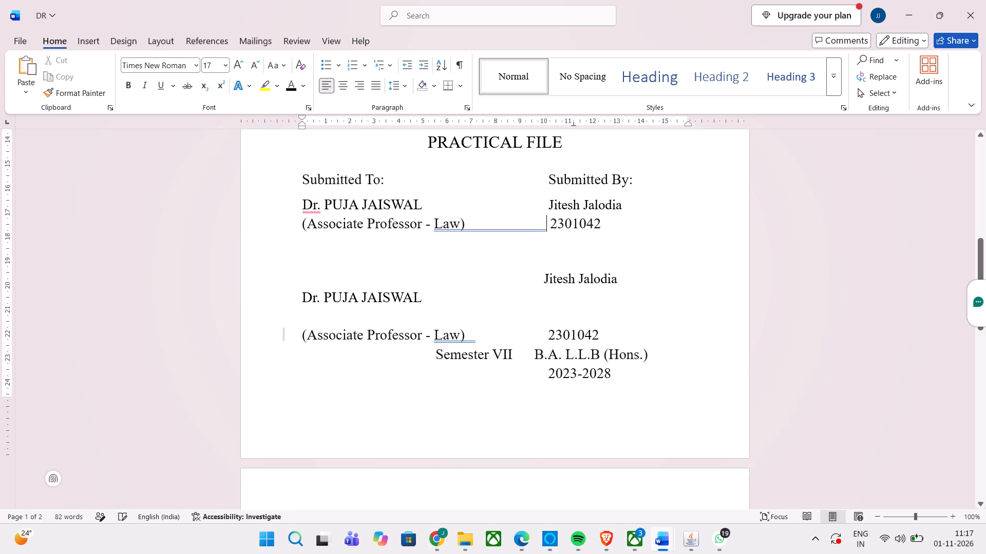
# Copy "Semester VII" onto a new line directly below the upper "(Associate Professor - Law)" line.
pyautogui.moveTo(436, 351); pyautogui.dragTo(511, 349)
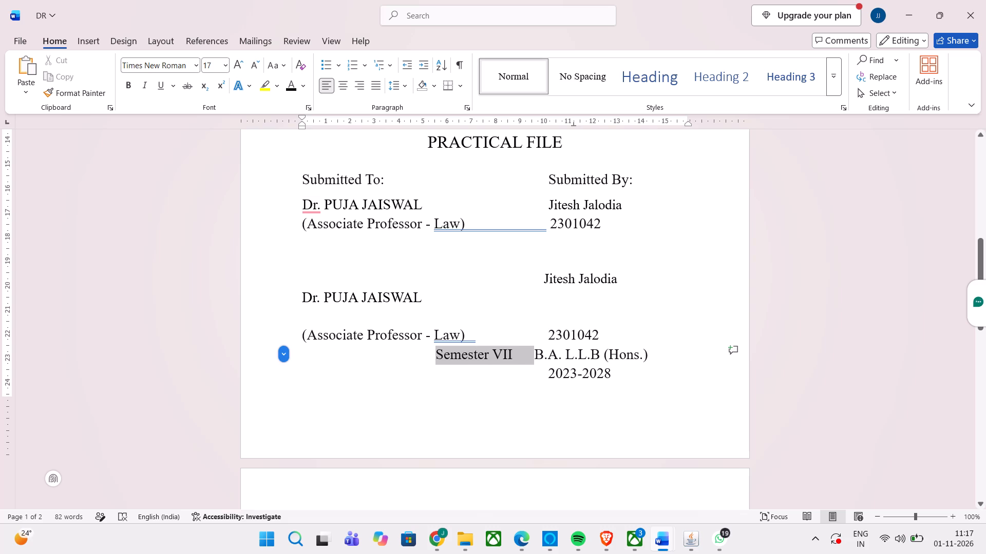
pyautogui.hotkey('ctrl', 'c')
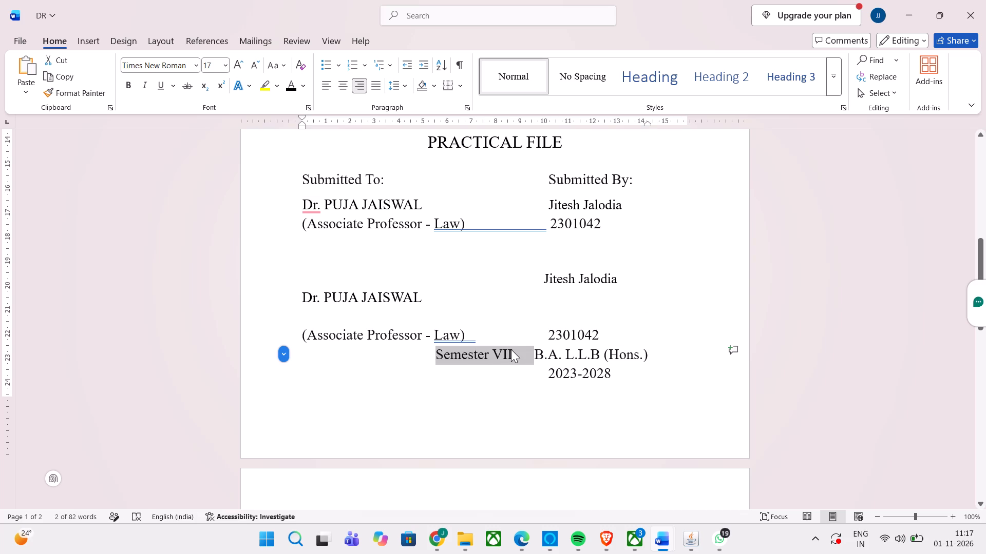
pyautogui.click(303, 232)
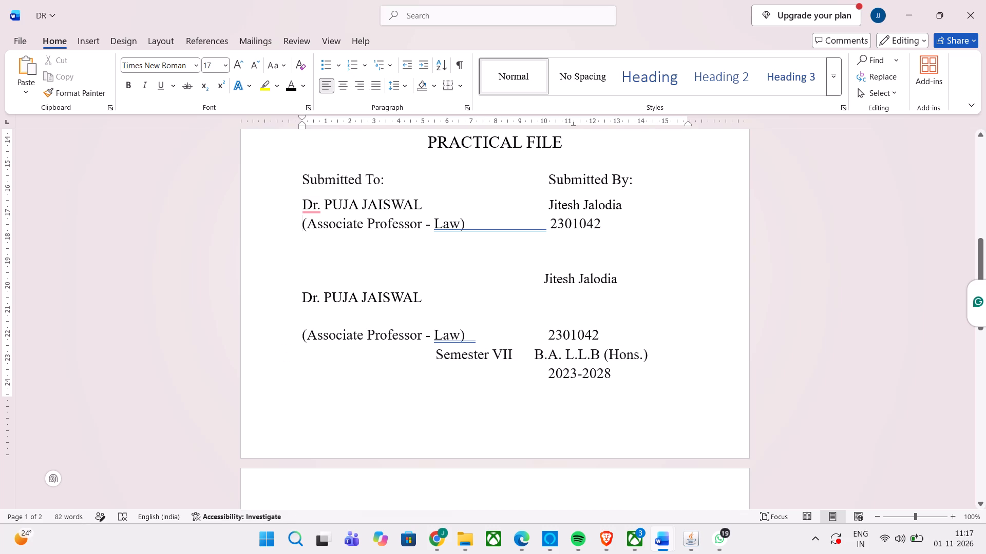
pyautogui.click(303, 237)
pyautogui.click(634, 222)
pyautogui.press('Return')
pyautogui.hotkey('ctrl', 'v')
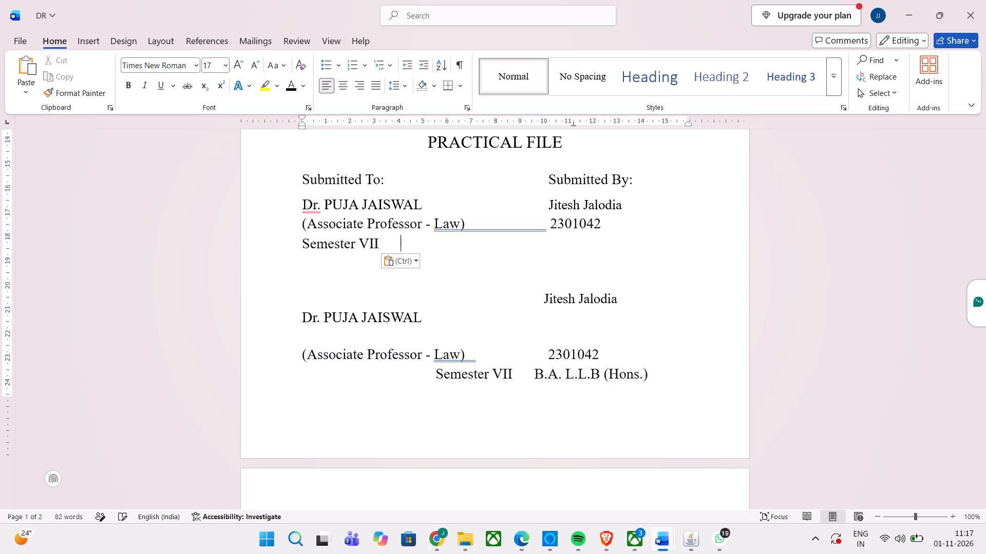
# Copy "B.A. L.L.B (Hons.)" from the lower submission details and return to the upper roll number line.
pyautogui.moveTo(533, 374); pyautogui.dragTo(665, 375)
pyautogui.hotkey('ctrl', 'c')
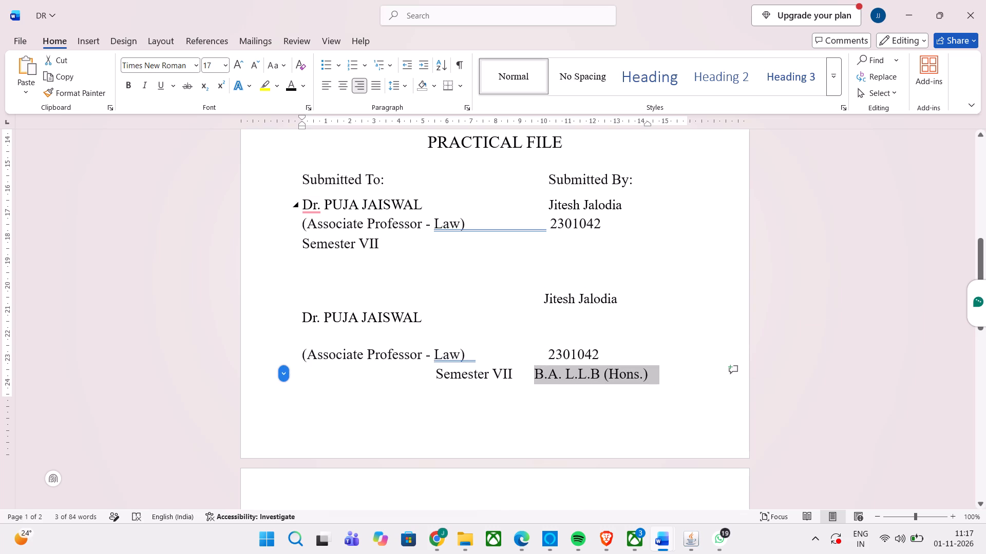
pyautogui.click(619, 226)
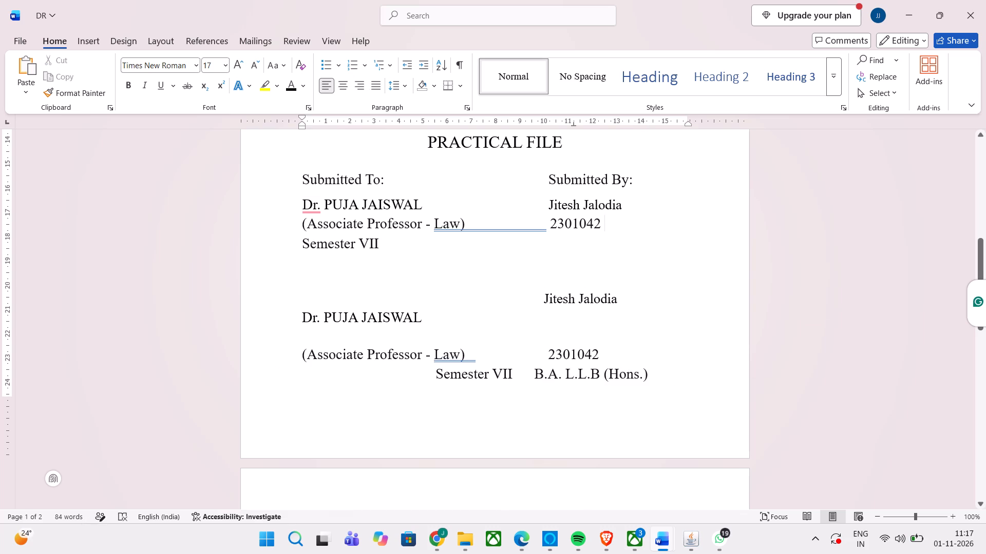
# Paste the copied "B.A. L.L.B (Hons.)" text into the upper "Semester VII" line and bring that line flush with the left margin.
pyautogui.click(412, 241)
pyautogui.hotkey('ctrl', 'v')
pyautogui.click(429, 243)
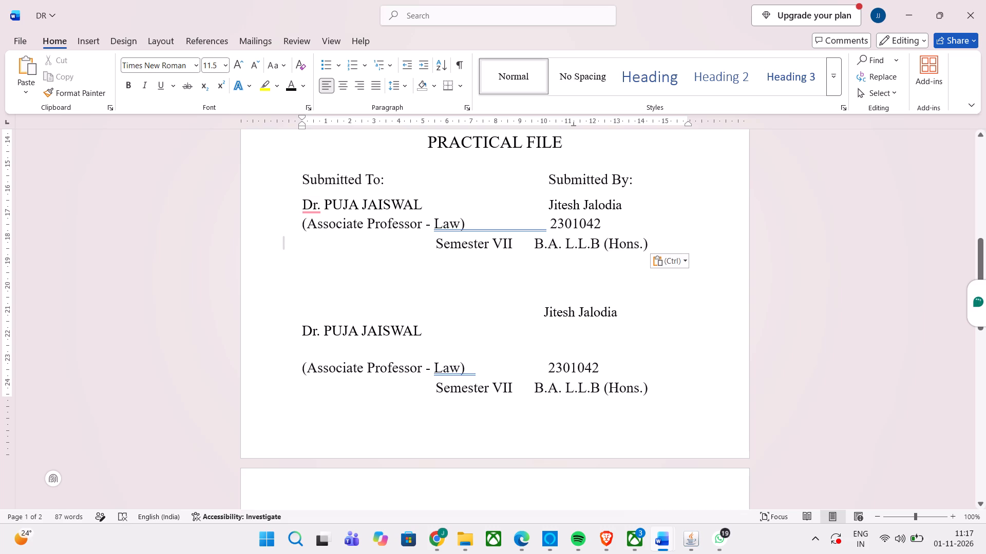
pyautogui.press('BackSpace')
pyautogui.press('BackSpace')
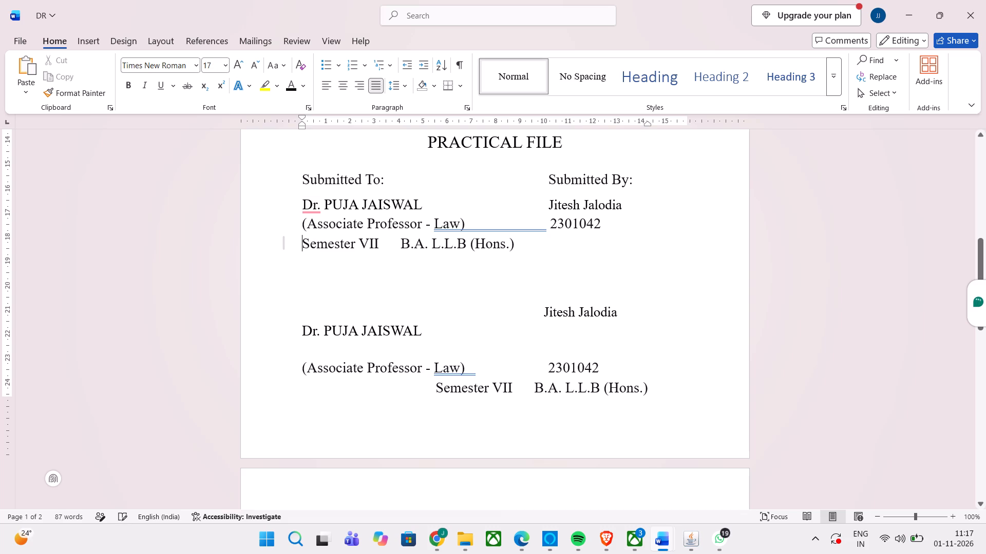
# Move "B.A. L.L.B (Hons.)" on the upper "Semester VII" line across towards the submitter's column with tab spacing, keeping it on one line.
pyautogui.click(394, 244)
pyautogui.press('Tab')
pyautogui.press('Tab')
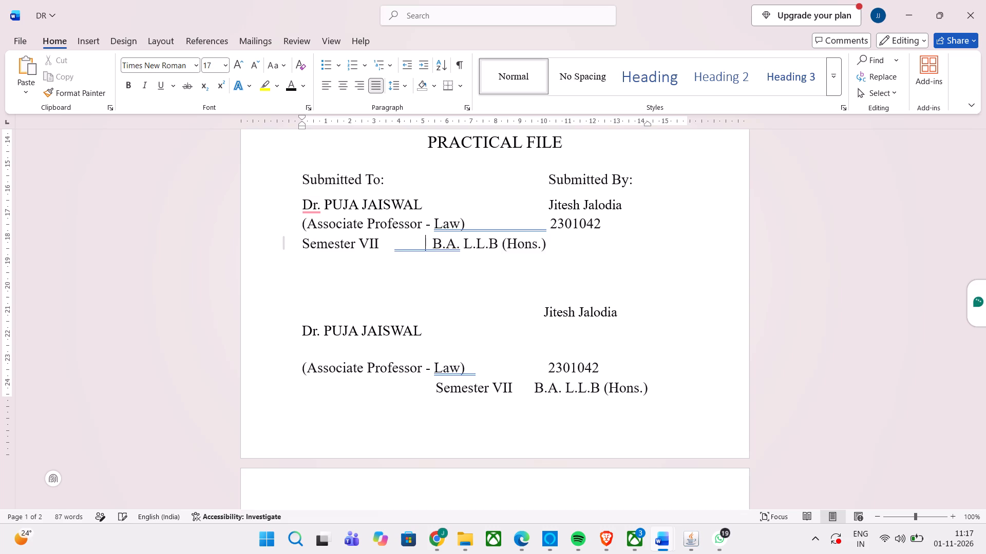
pyautogui.press('Tab')
pyautogui.press('Tab')
pyautogui.press('Tab')
pyautogui.press('Tab')
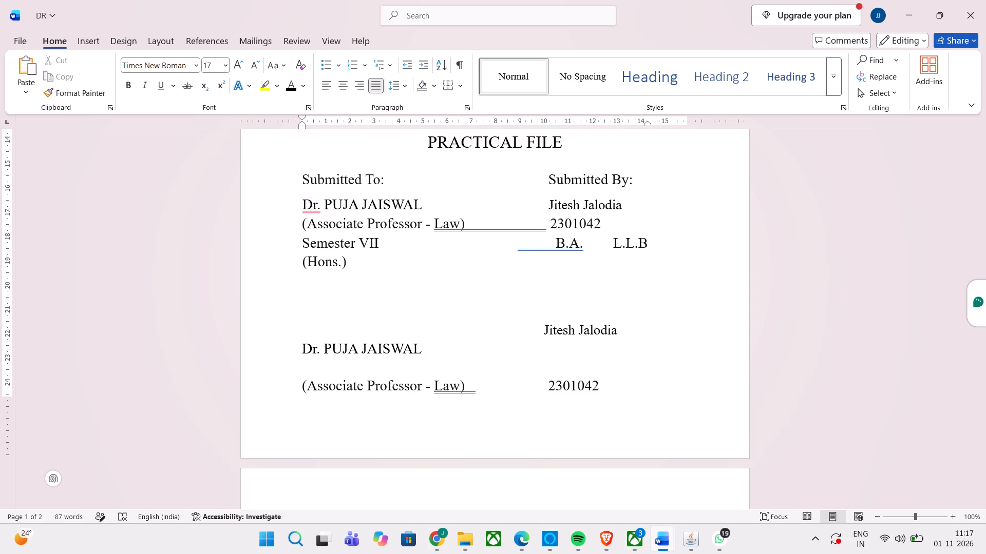
pyautogui.press('BackSpace')
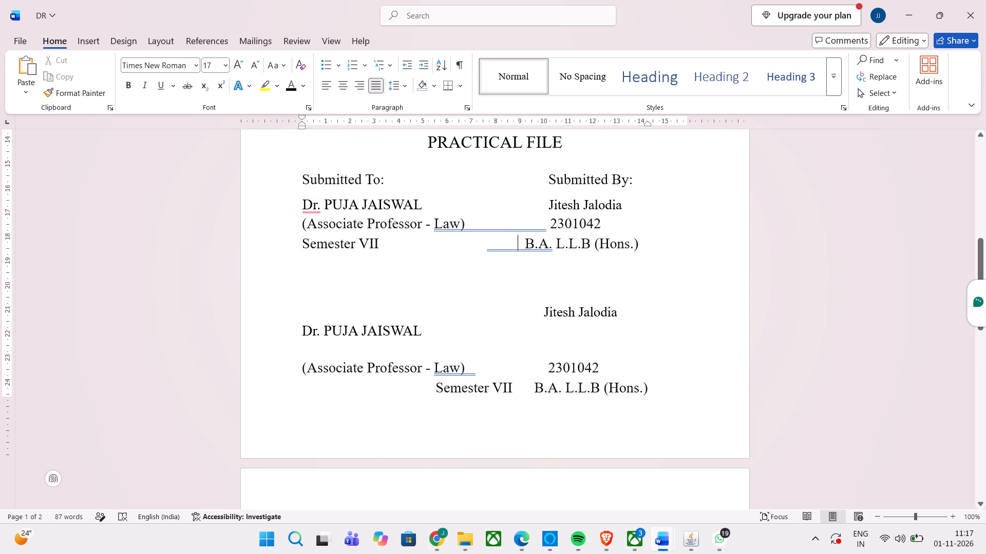
# Shift the "Submitted By:" heading further right on its line by adding spaces before it.
pyautogui.scroll(1, 631, 243)
pyautogui.click(537, 234)
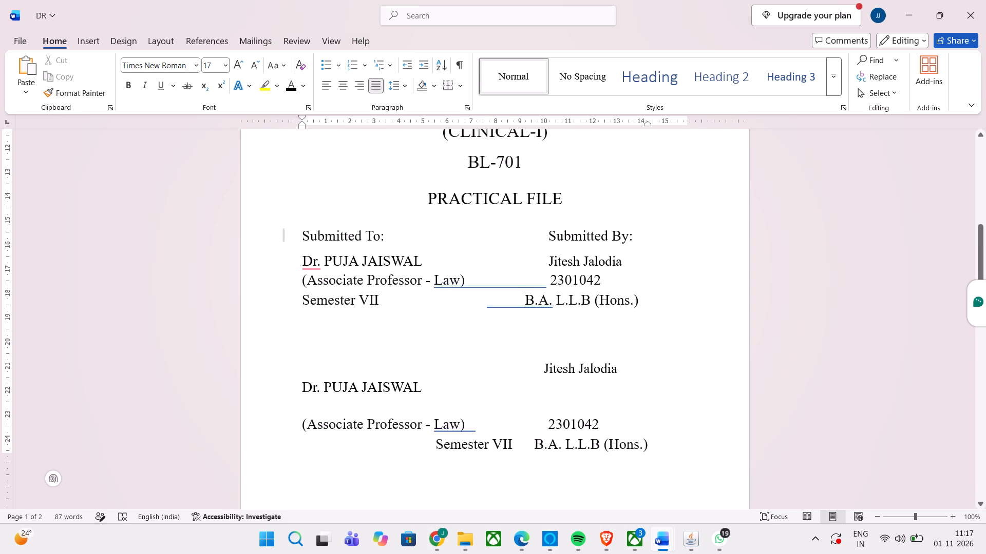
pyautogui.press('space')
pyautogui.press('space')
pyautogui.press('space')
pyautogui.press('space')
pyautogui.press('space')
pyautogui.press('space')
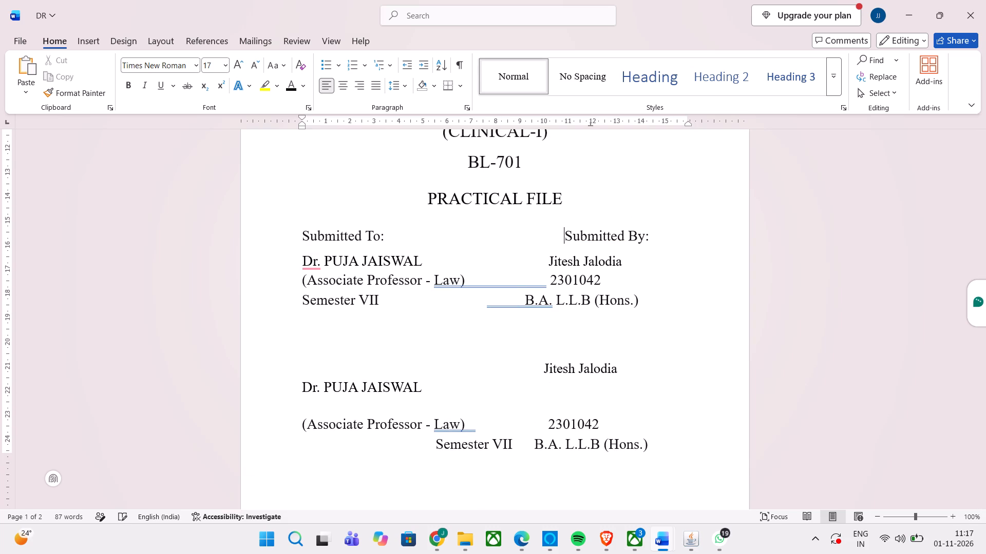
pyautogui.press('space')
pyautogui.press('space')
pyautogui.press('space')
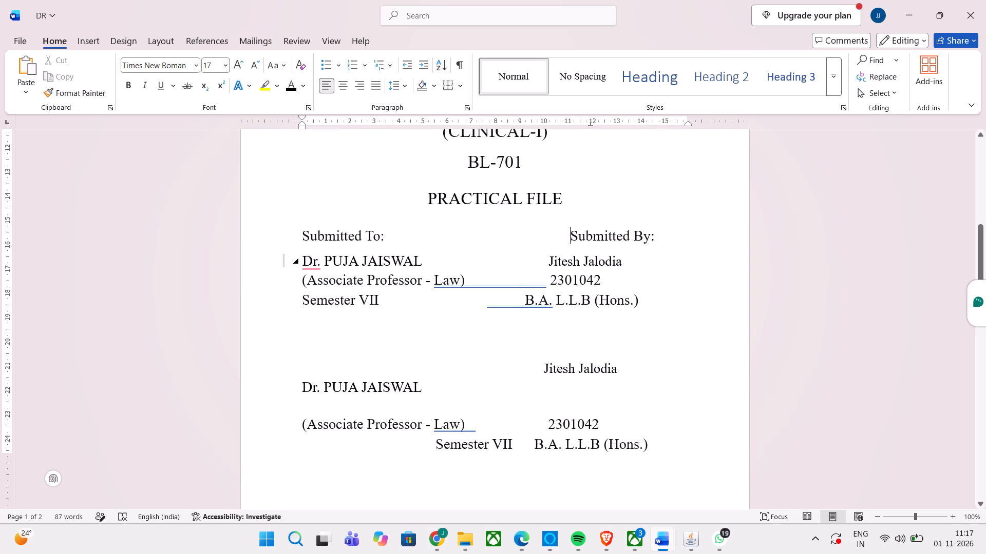
# Add spaces before the upper submitter's name so it aligns under the start of "Submitted By:".
pyautogui.click(548, 260)
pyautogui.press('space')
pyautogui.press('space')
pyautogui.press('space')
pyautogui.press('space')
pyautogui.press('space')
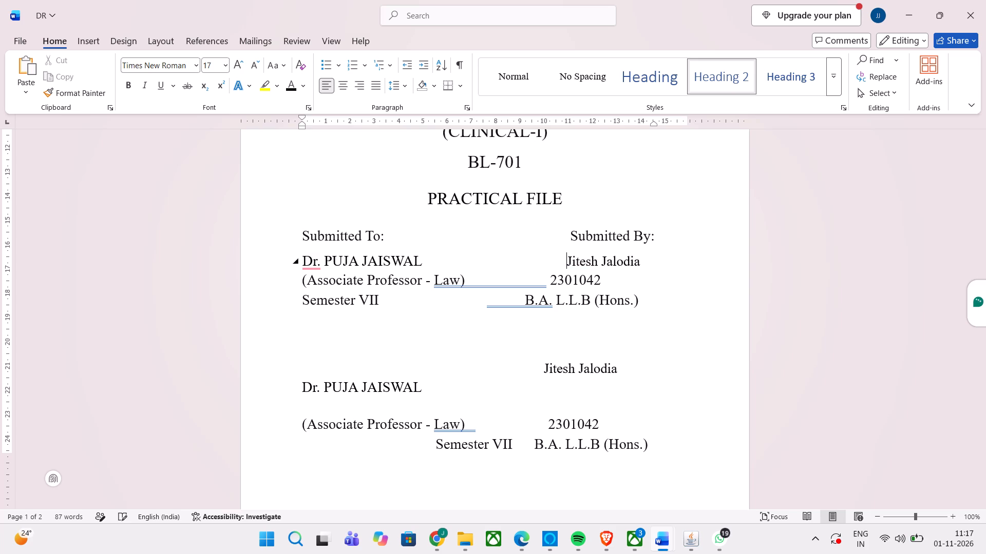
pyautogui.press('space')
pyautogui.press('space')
pyautogui.press('BackSpace')
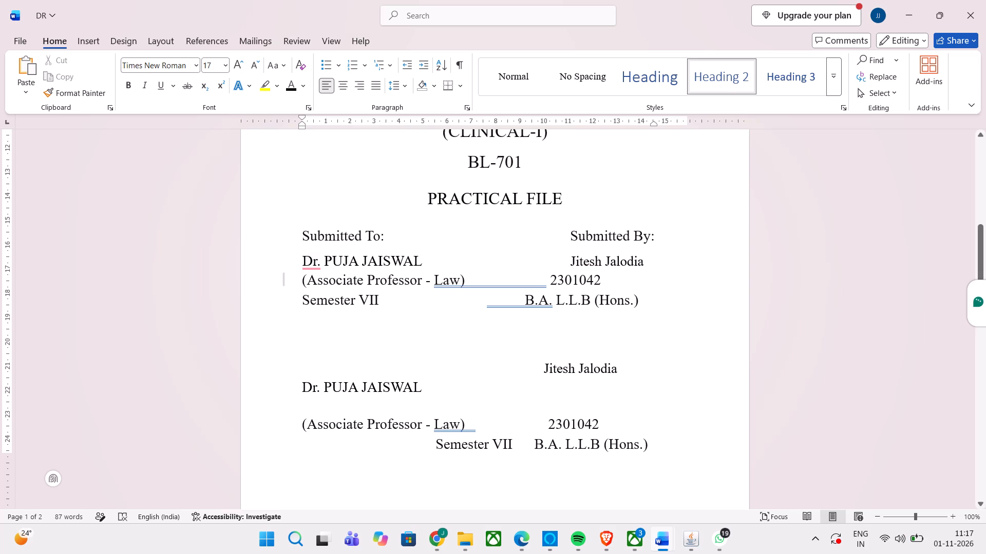
# Add spaces before the roll number on the upper "(Associate Professor - Law)" line to align it under the submitter's name.
pyautogui.click(549, 280)
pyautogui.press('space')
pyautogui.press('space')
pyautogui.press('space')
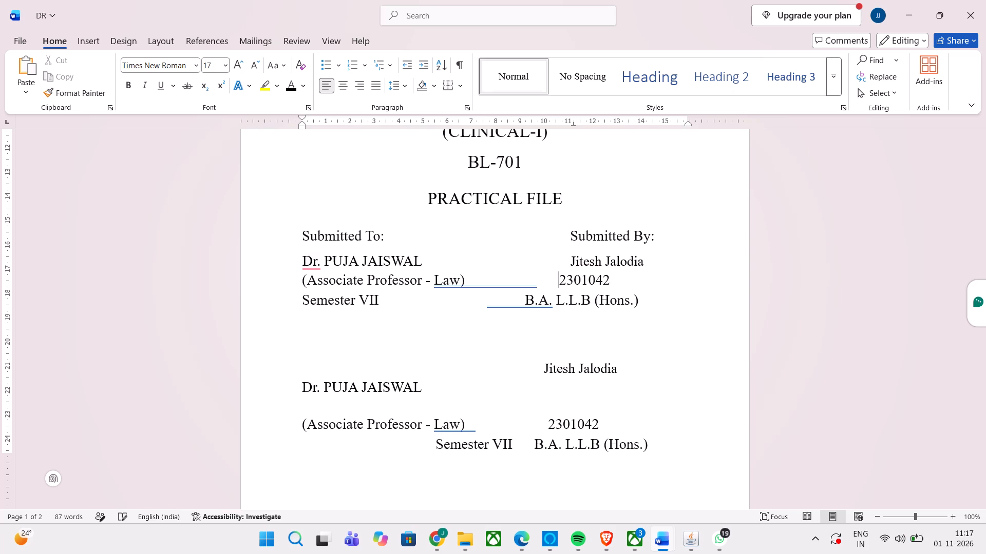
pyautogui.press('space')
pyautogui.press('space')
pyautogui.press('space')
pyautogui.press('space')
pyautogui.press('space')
pyautogui.press('BackSpace')
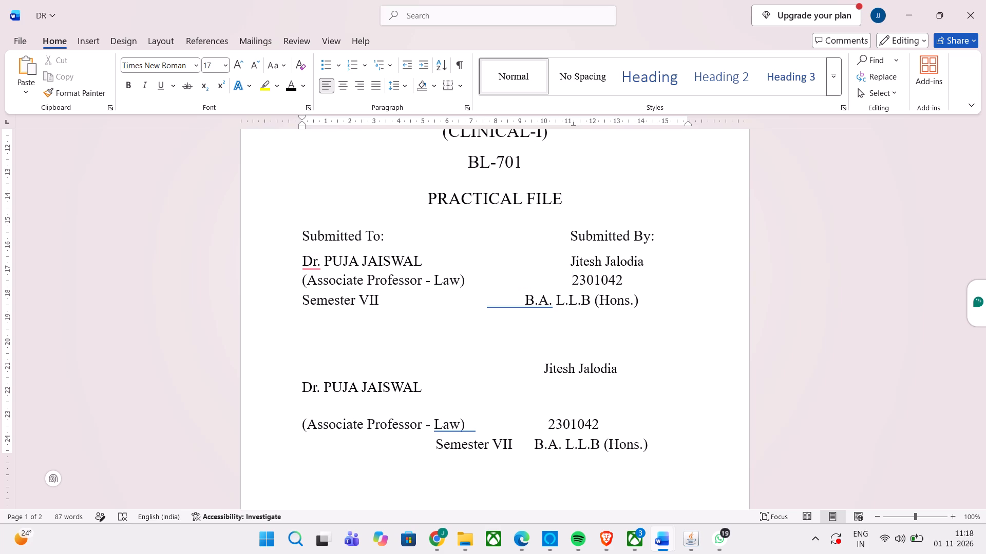
# Shift the upper "B.A. L.L.B (Hons.)" as far right as it fits with spaces while keeping it on the "Semester VII" line.
pyautogui.click(522, 297)
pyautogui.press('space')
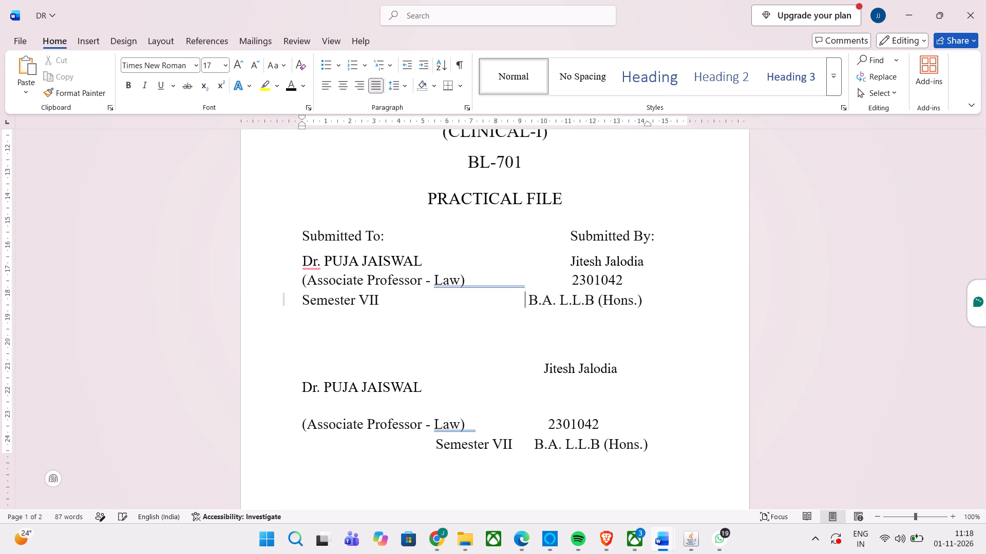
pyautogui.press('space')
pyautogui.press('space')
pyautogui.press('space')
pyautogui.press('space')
pyautogui.press('BackSpace')
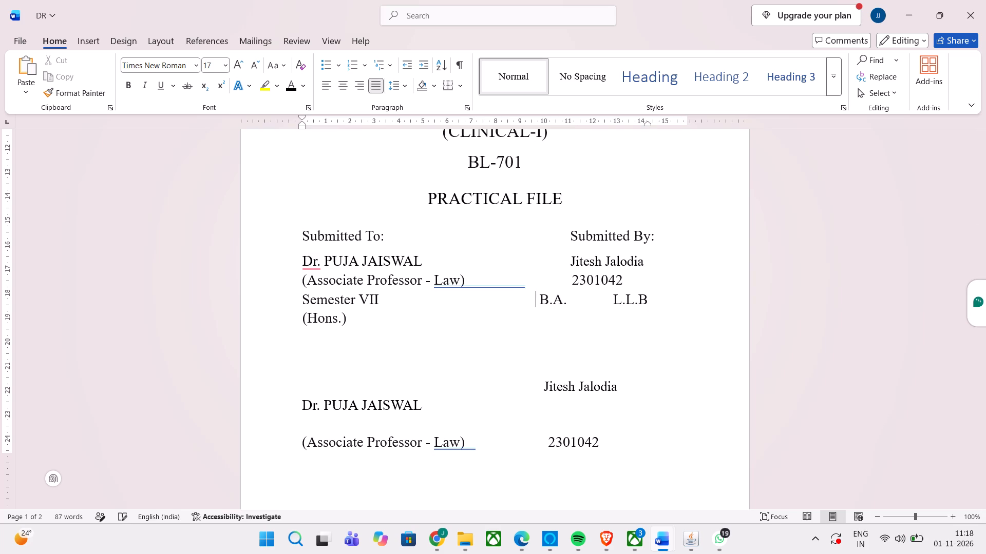
pyautogui.press('BackSpace')
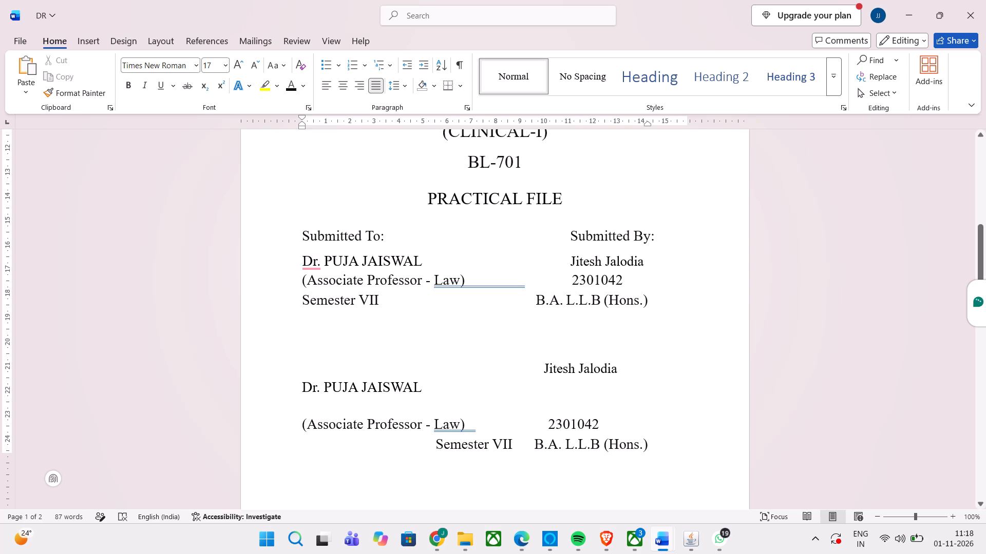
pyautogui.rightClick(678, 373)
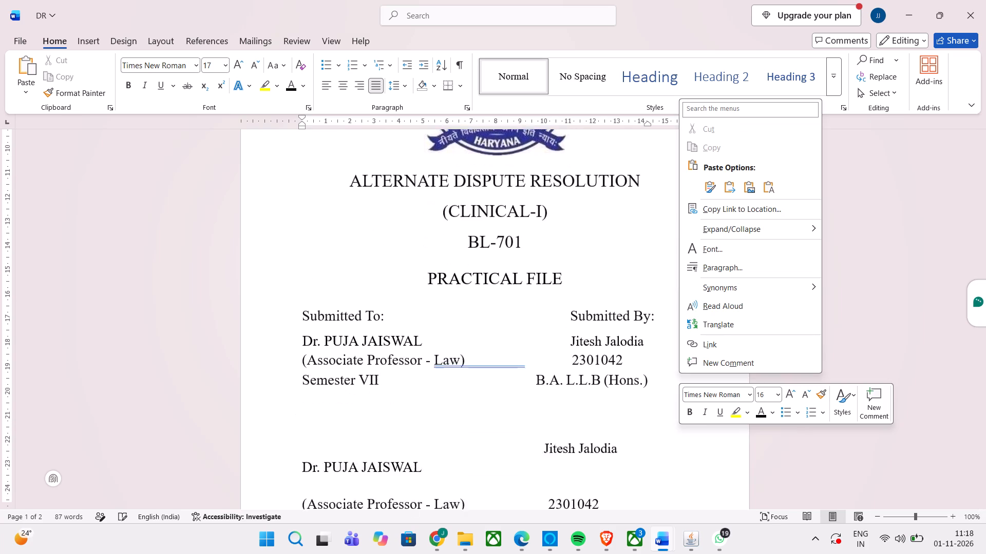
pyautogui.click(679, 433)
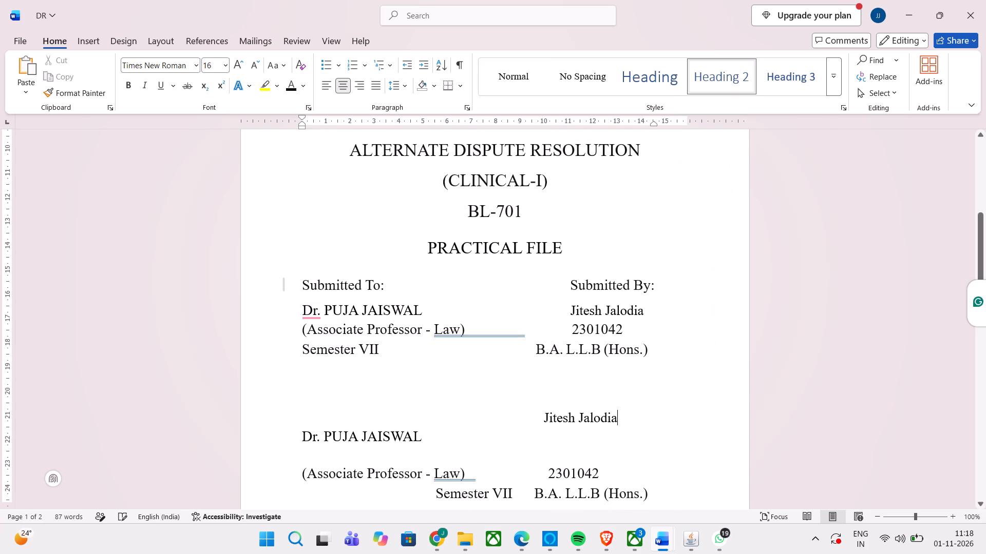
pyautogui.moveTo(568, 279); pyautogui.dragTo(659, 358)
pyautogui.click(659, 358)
# Delete the duplicate lower block of submission details, from the submitter's name through the "Semester VII" and "B.A. L.L.B (Hons.)" line.
pyautogui.scroll(-1, 642, 372)
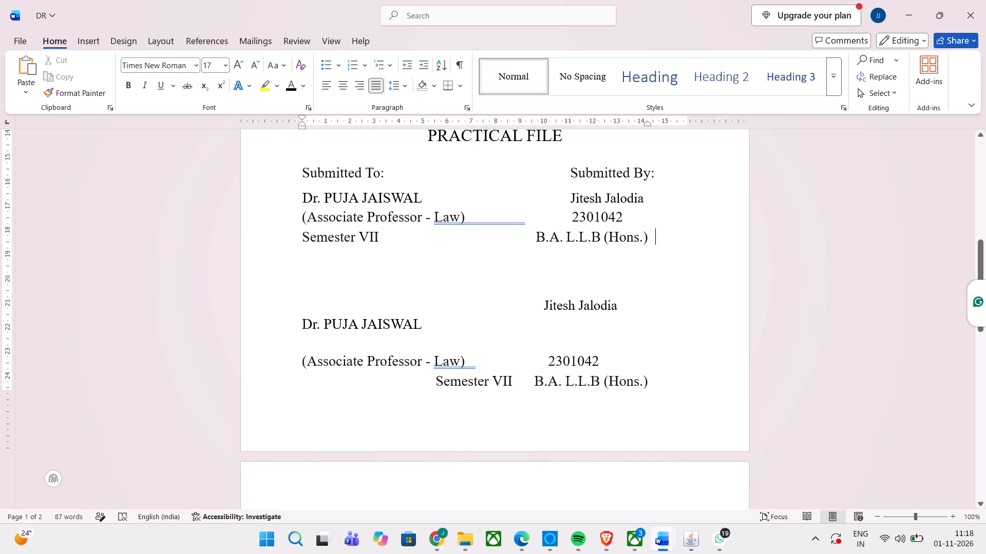
pyautogui.moveTo(325, 286); pyautogui.dragTo(686, 397)
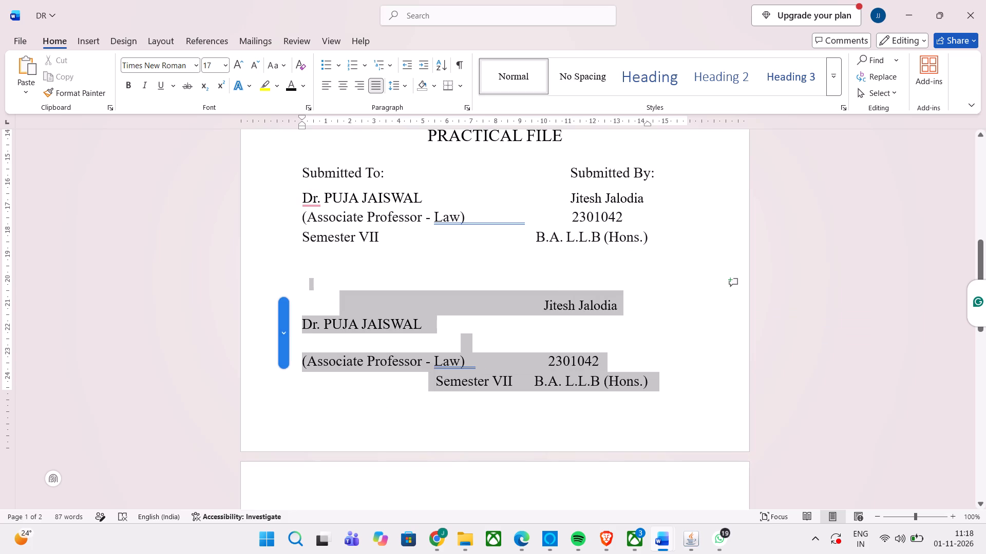
pyautogui.press('BackSpace')
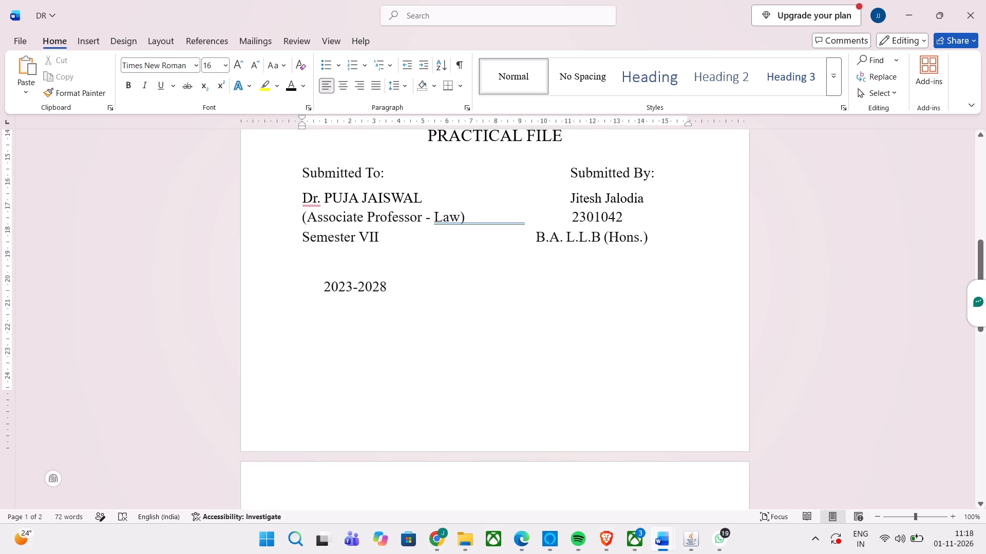
# Move "2023-2028" from its separate lower line onto a new line directly below the "Semester VII" line.
pyautogui.moveTo(327, 283); pyautogui.dragTo(372, 290)
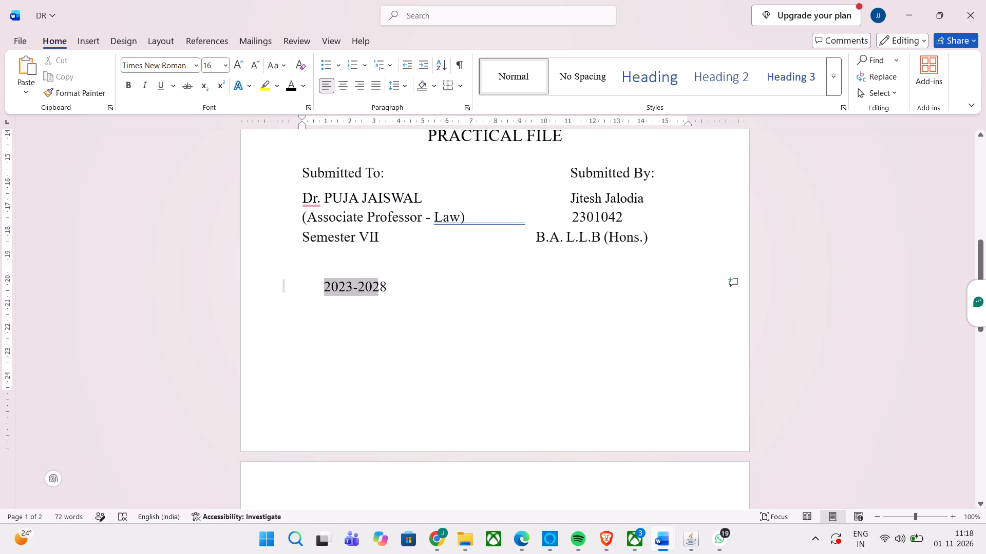
pyautogui.moveTo(372, 290); pyautogui.dragTo(391, 290)
pyautogui.hotkey('ctrl', 'c')
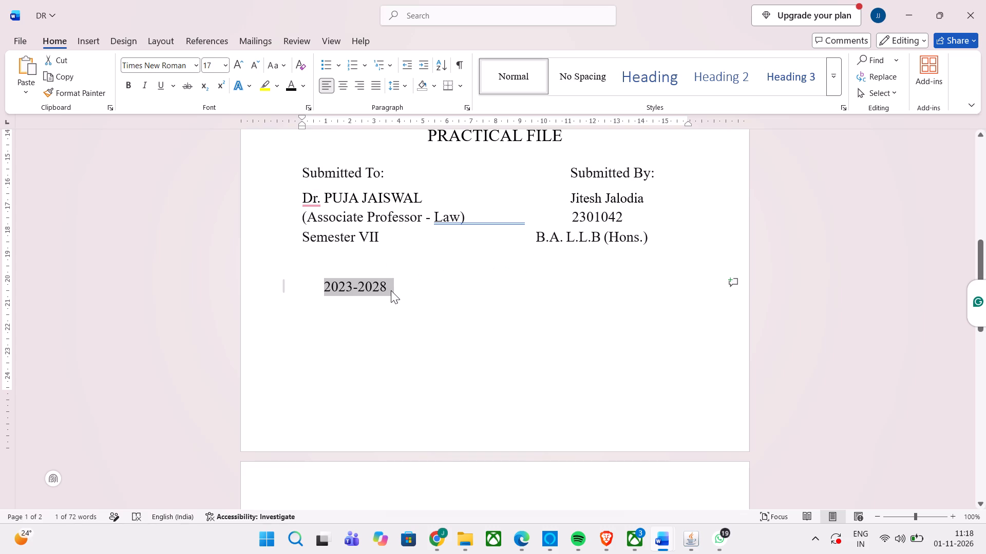
pyautogui.press('BackSpace')
pyautogui.click(668, 236)
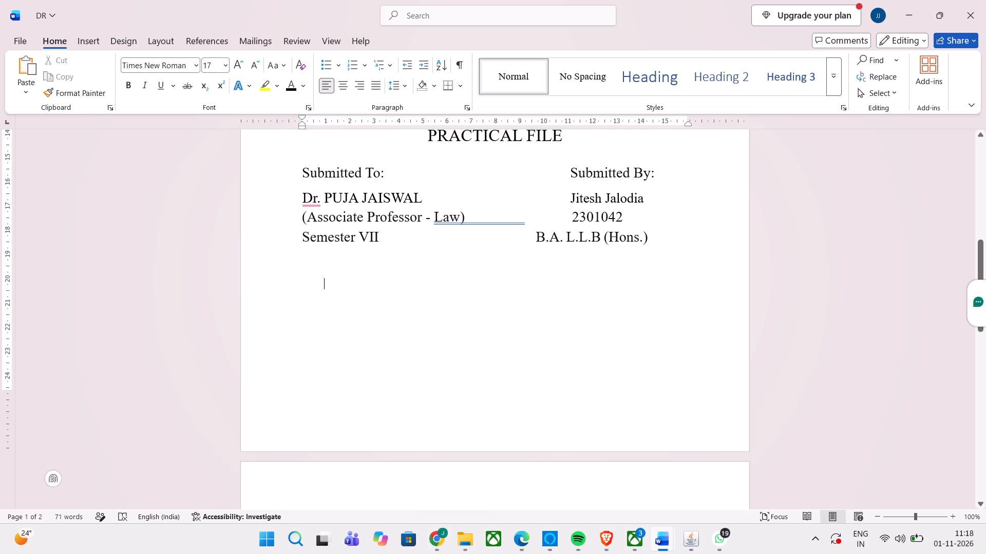
pyautogui.press('Return')
pyautogui.hotkey('ctrl', 'v')
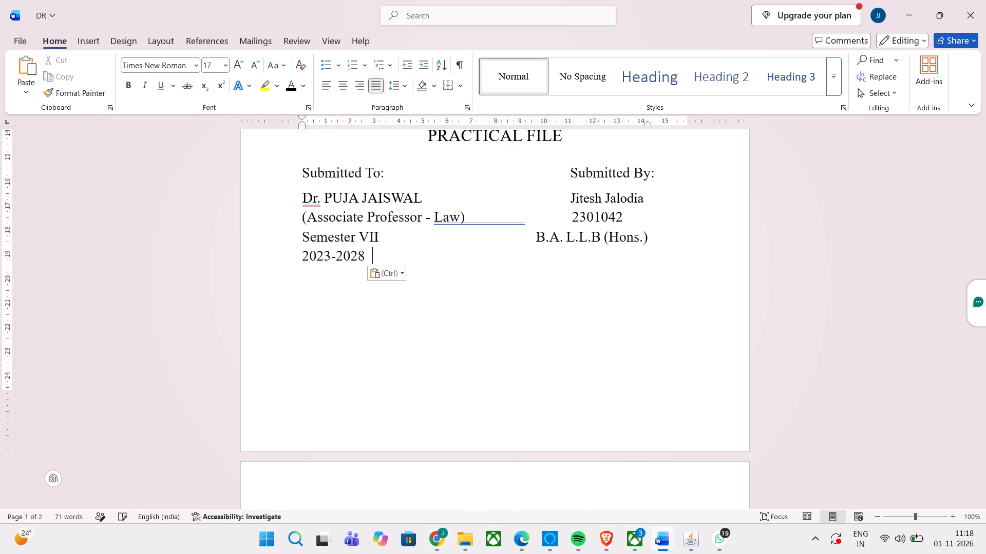
# Shift "2023-2028" across its line with spaces so it aligns under the roll number in the "Submitted By:" details.
pyautogui.click(297, 253)
pyautogui.press('space')
pyautogui.press('space')
pyautogui.press('space')
pyautogui.press('space')
pyautogui.press('space')
pyautogui.press('space')
pyautogui.press('space')
pyautogui.press('space')
pyautogui.press('space')
pyautogui.press('space')
pyautogui.press('space')
pyautogui.press('space')
pyautogui.press('space')
pyautogui.press('space')
pyautogui.press('space')
pyautogui.press('space')
pyautogui.press('space')
pyautogui.press('space')
pyautogui.press('space')
pyautogui.press('space')
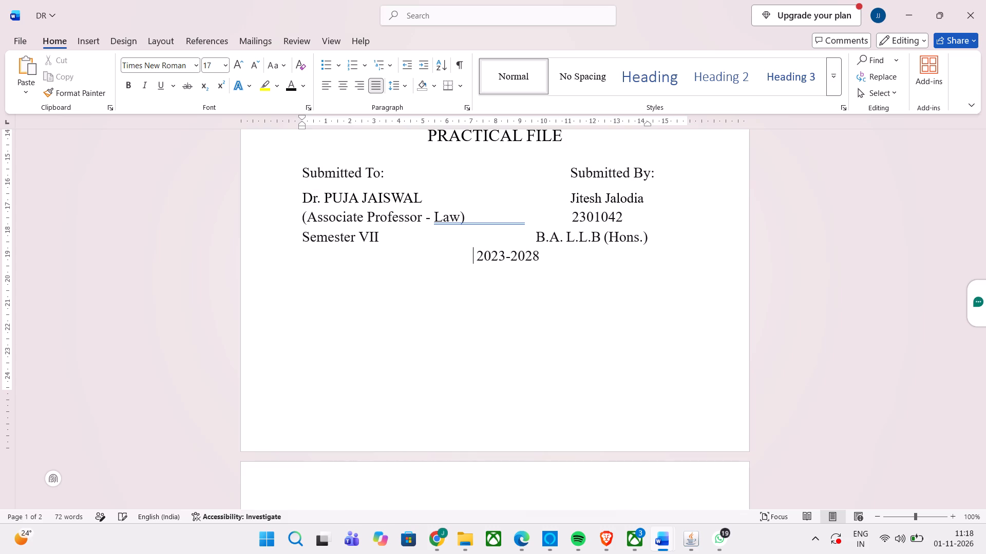
pyautogui.press('space')
pyautogui.press('space')
pyautogui.press('space')
pyautogui.press('space')
pyautogui.press('space')
pyautogui.press('space')
pyautogui.press('space')
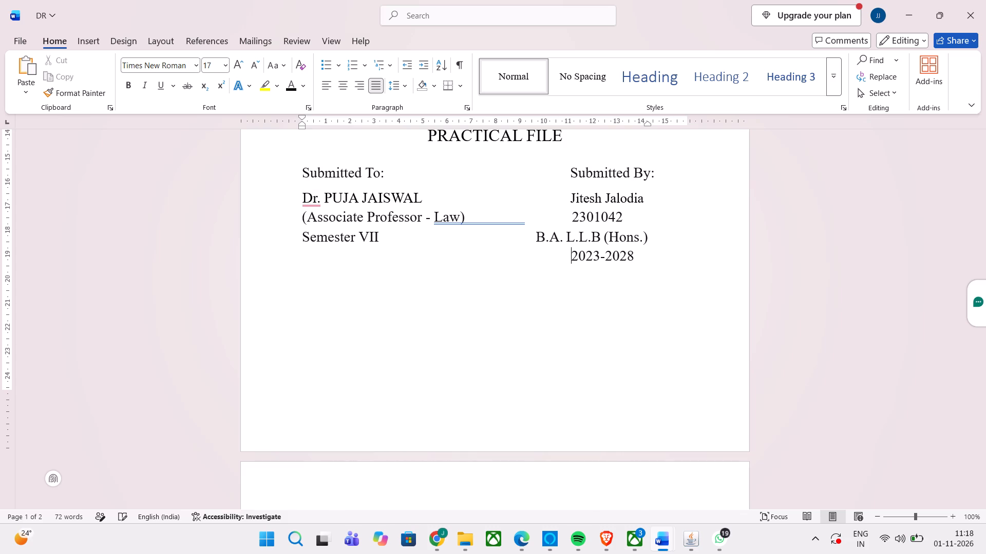
# Add three blank lines between "PRACTICAL FILE" and the "Submitted To:" line on the cover page.
pyautogui.scroll(2, 622, 359)
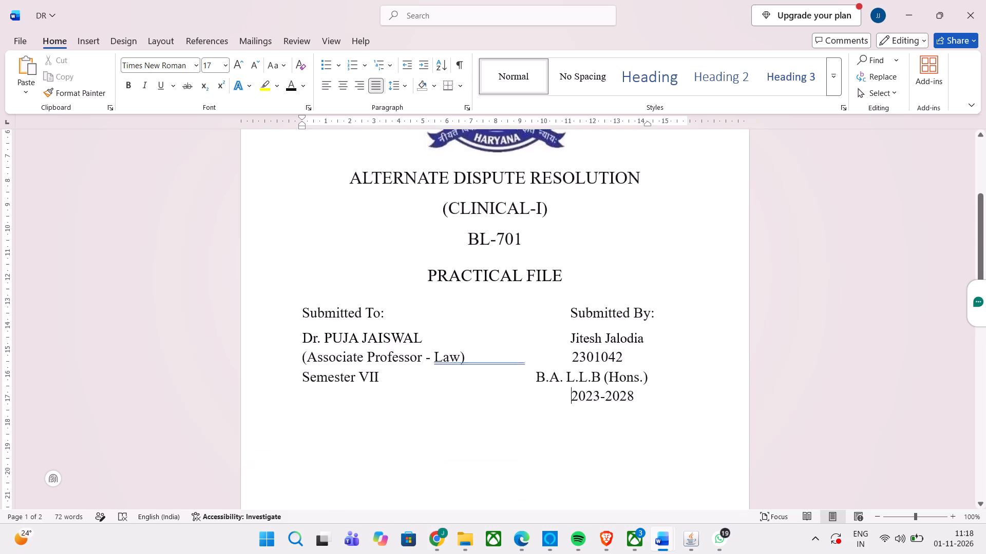
pyautogui.scroll(4, 622, 359)
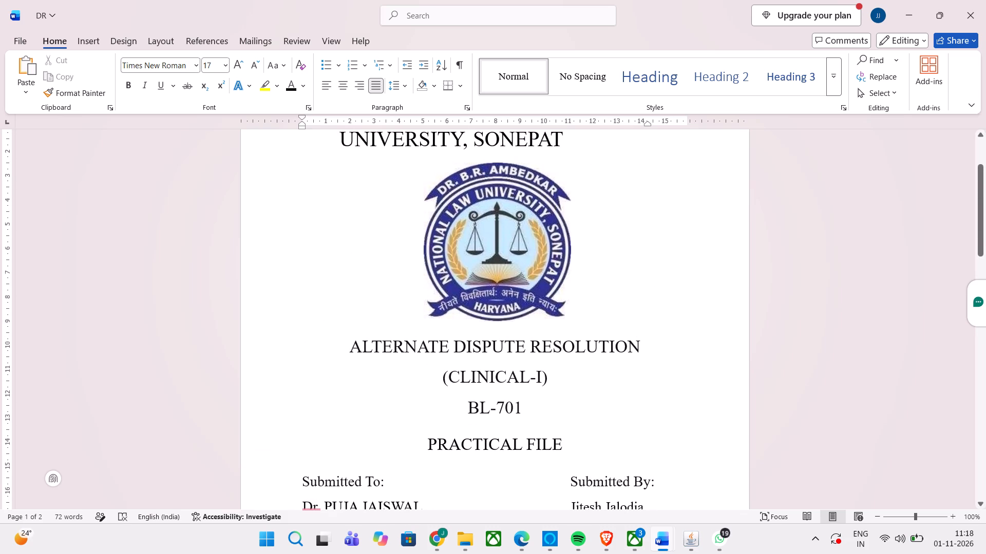
pyautogui.click(551, 408)
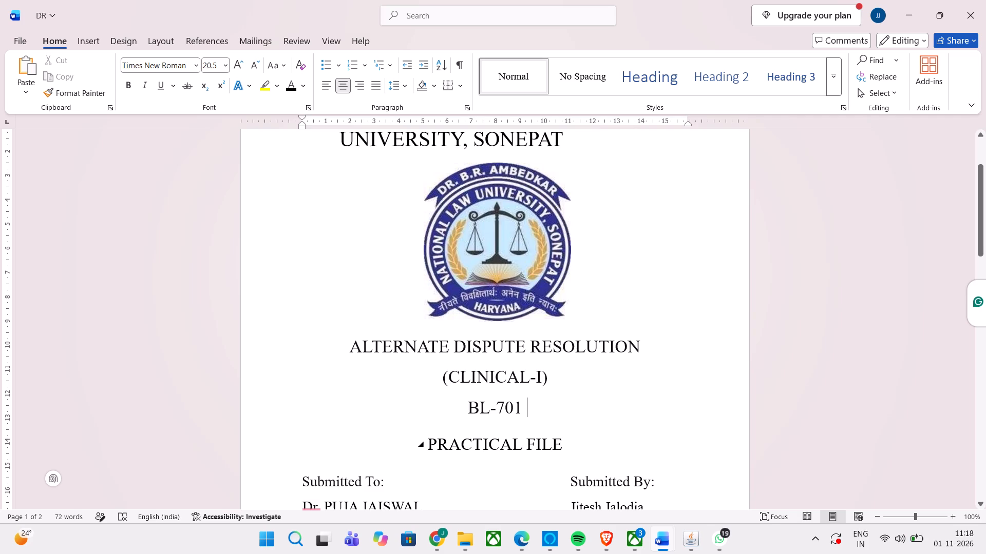
pyautogui.click(573, 457)
pyautogui.press('Return')
pyautogui.press('Return')
pyautogui.scroll(-3, 573, 457)
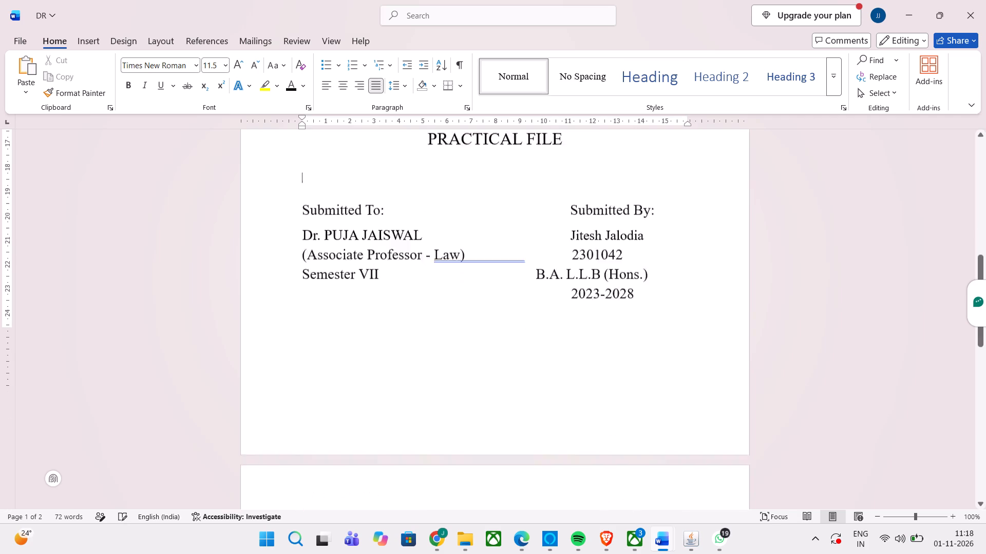
pyautogui.scroll(-1, 573, 457)
pyautogui.scroll(2, 573, 457)
pyautogui.press('Return')
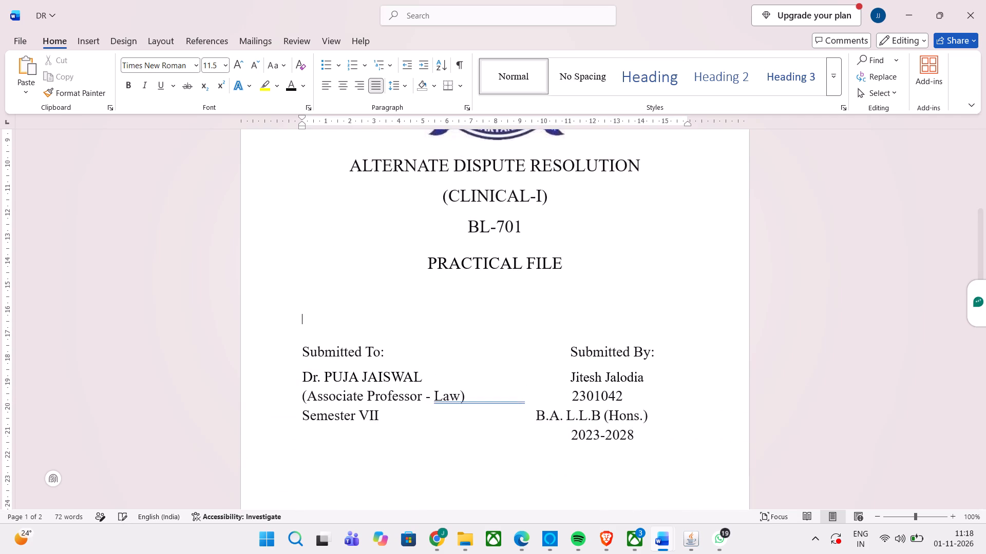
# Remove the extra blank lines above the "INDEX" heading so it moves up to the top of page 2.
pyautogui.scroll(-4, 573, 457)
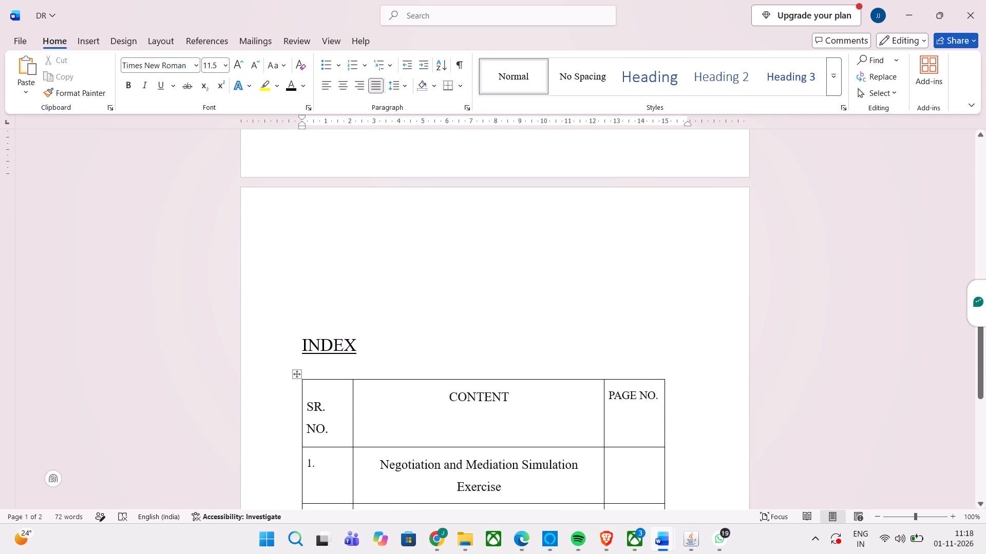
pyautogui.click(334, 309)
pyautogui.press('BackSpace')
pyautogui.press('BackSpace')
pyautogui.press('BackSpace')
pyautogui.press('BackSpace')
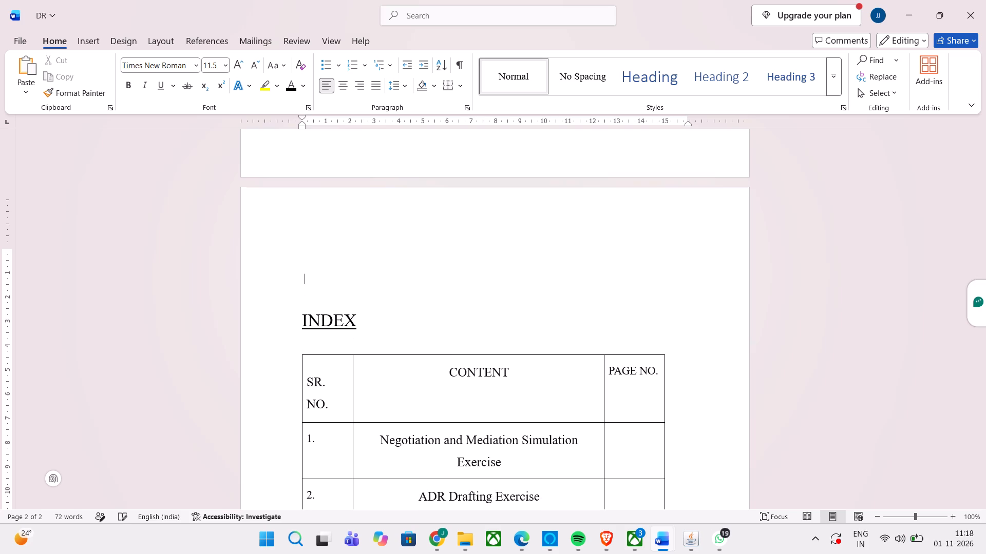
pyautogui.press('BackSpace')
pyautogui.press('BackSpace')
pyautogui.press('BackSpace')
pyautogui.press('BackSpace')
pyautogui.press('BackSpace')
pyautogui.press('BackSpace')
pyautogui.press('BackSpace')
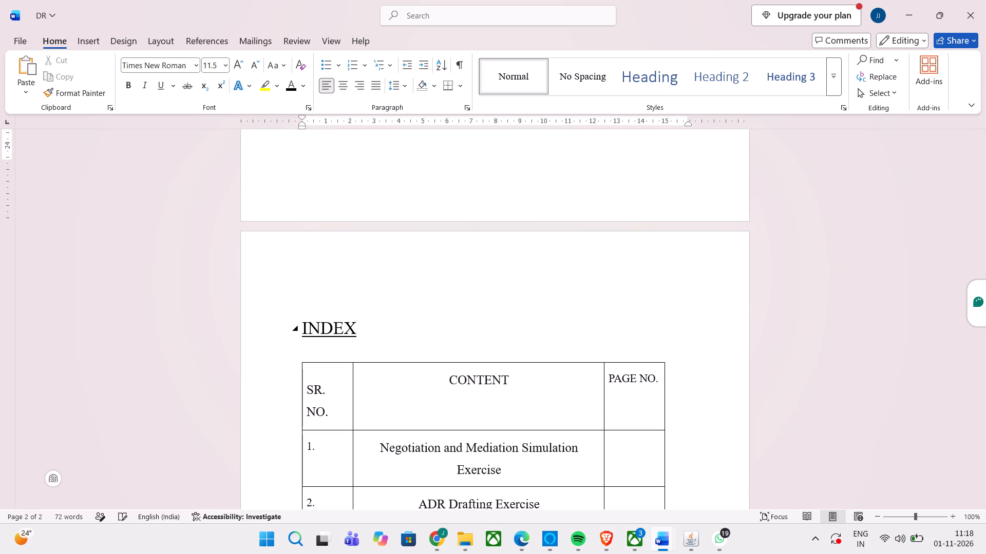
pyautogui.click(300, 319)
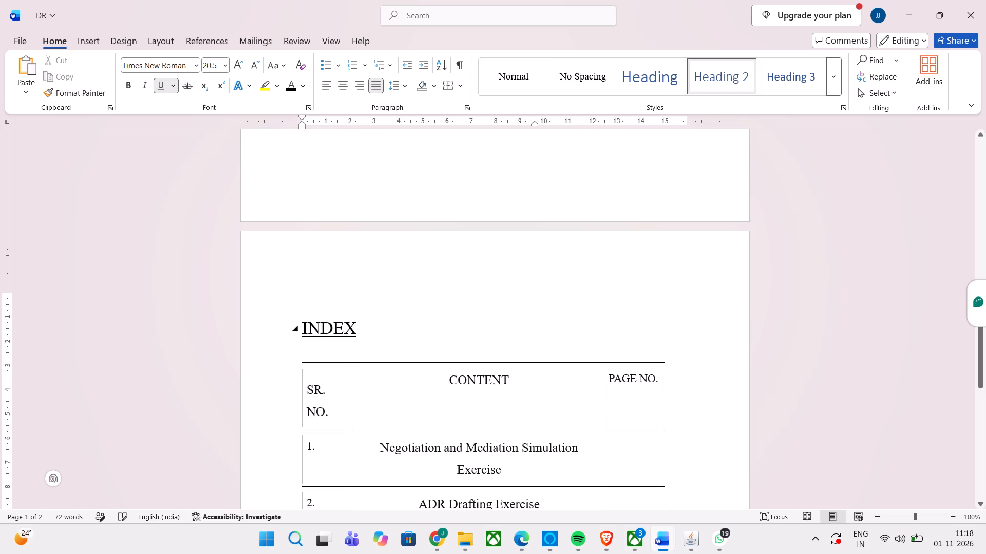
pyautogui.press('BackSpace')
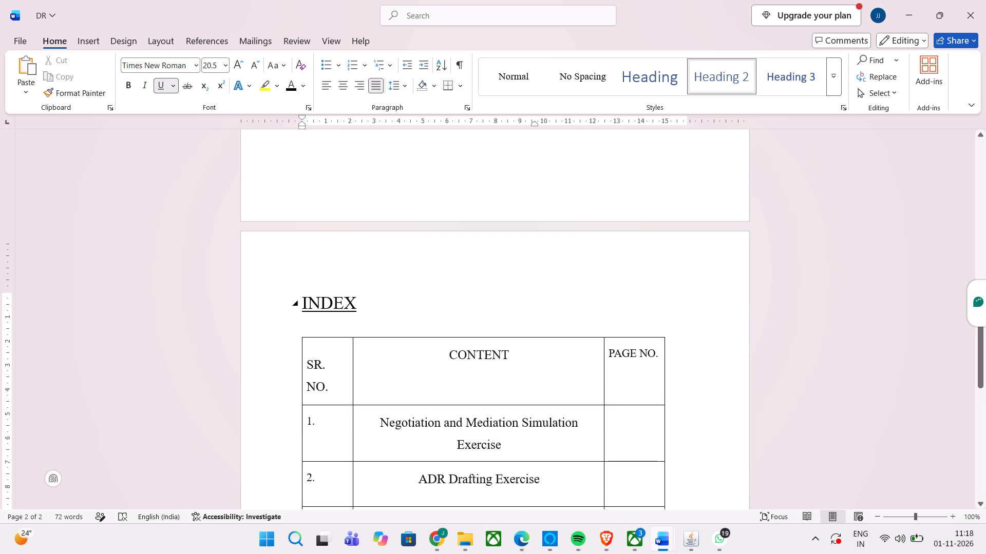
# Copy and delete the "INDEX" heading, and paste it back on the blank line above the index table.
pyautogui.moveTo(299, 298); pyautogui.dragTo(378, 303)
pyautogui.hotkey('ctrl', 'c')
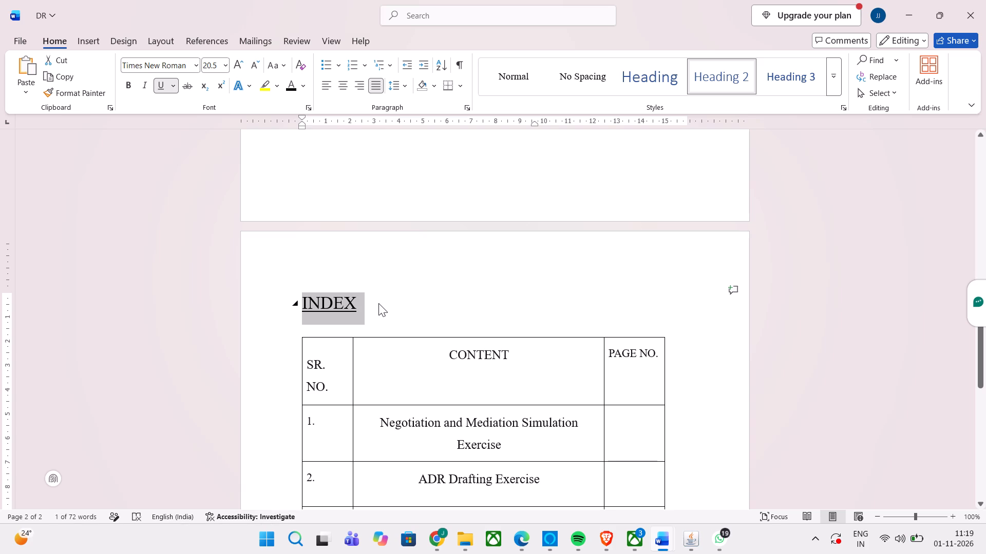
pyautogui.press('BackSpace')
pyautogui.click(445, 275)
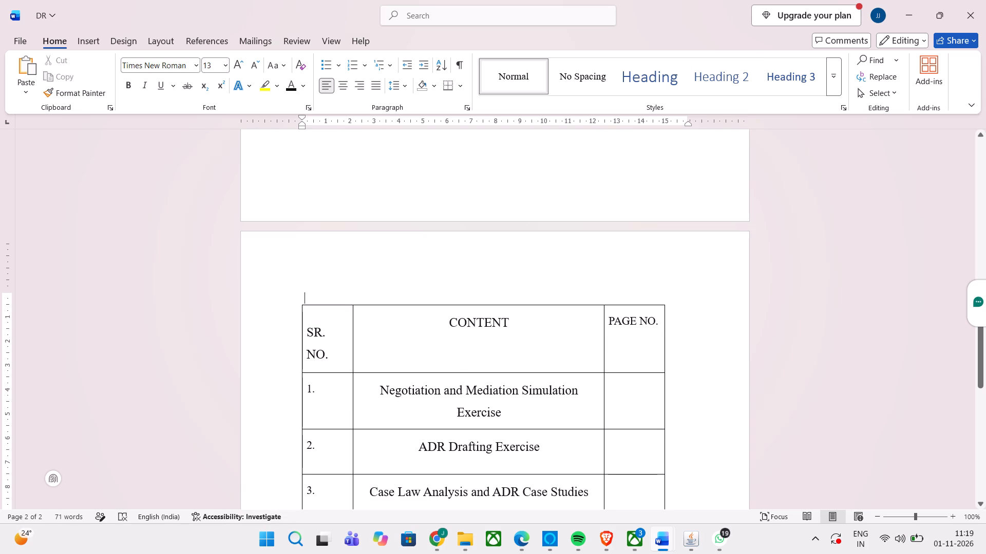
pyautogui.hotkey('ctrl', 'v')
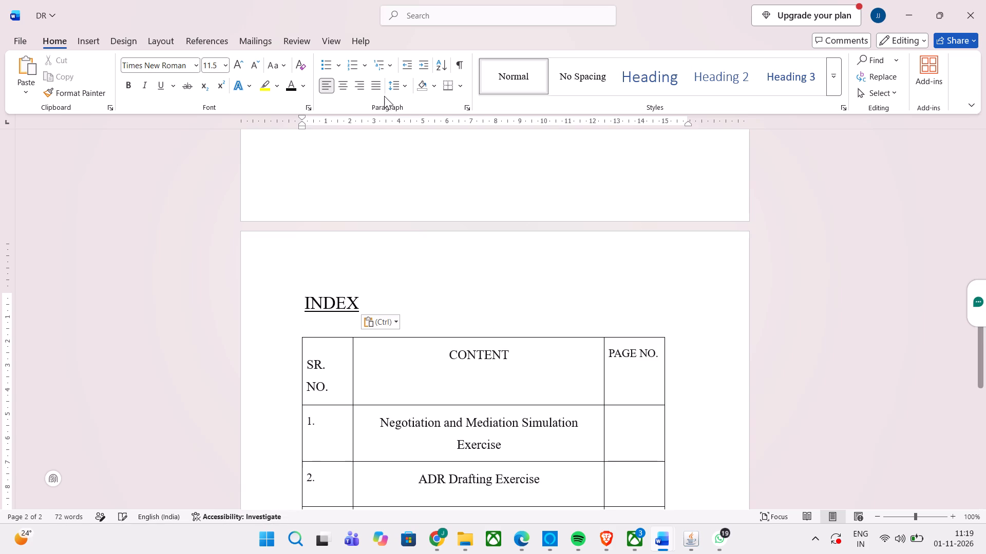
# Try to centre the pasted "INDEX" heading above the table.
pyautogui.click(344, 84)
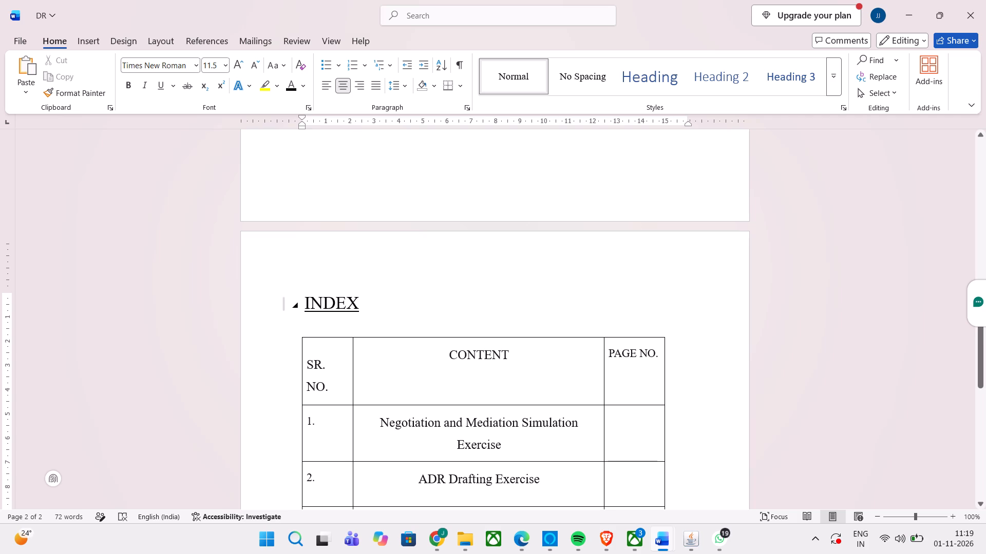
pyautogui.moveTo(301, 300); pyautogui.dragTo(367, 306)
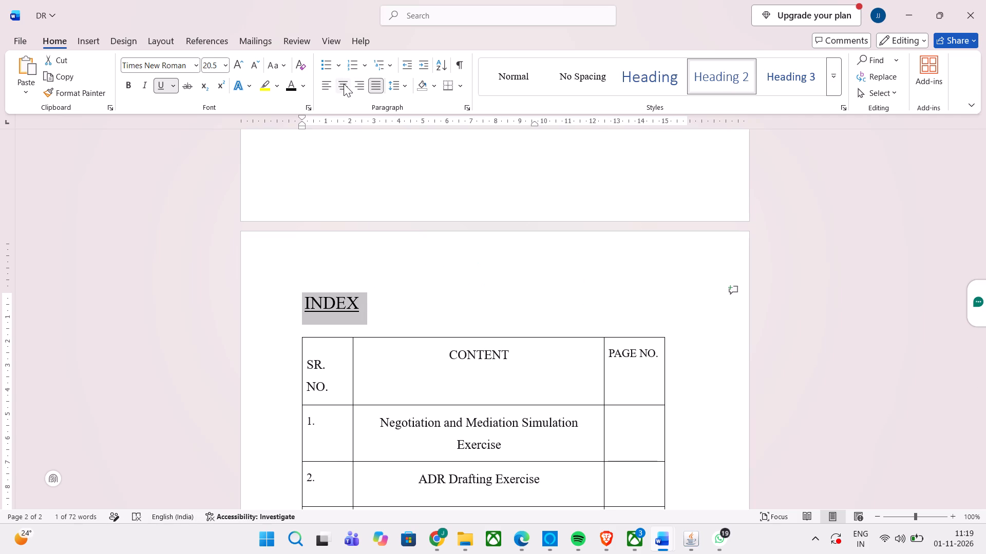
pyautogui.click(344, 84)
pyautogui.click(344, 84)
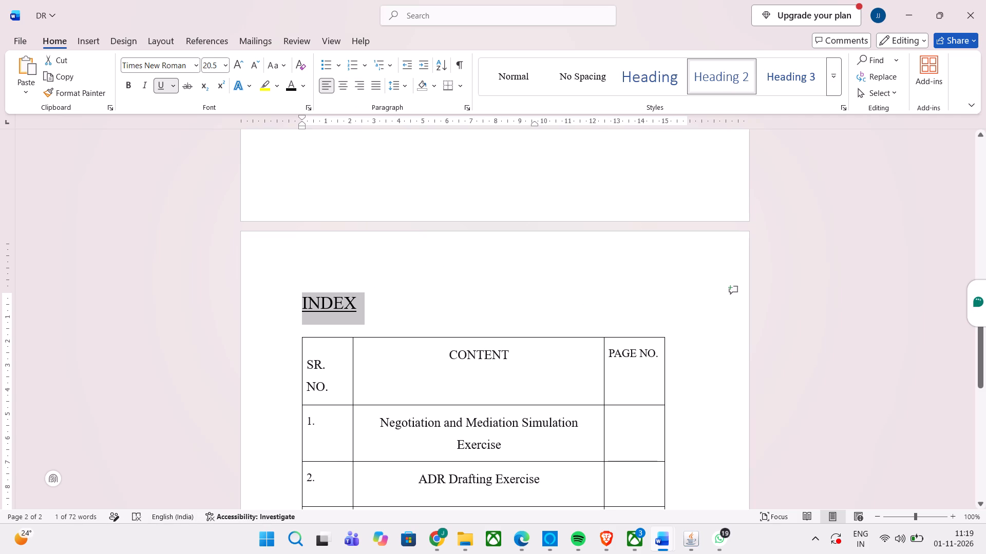
# Delete the "INDEX" heading with its leftover blank line, and paste it again on a fresh line above the table.
pyautogui.press('BackSpace')
pyautogui.click(505, 293)
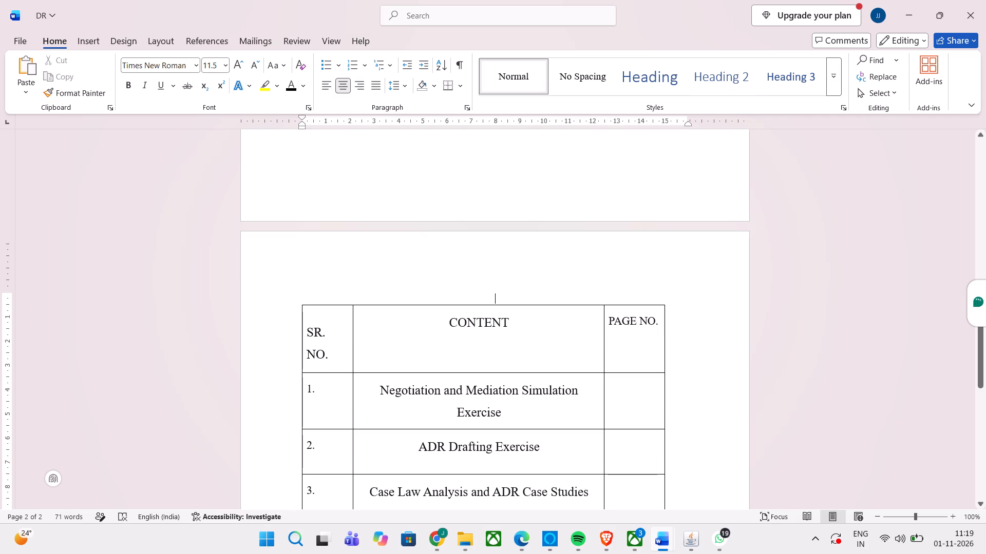
pyautogui.press('BackSpace')
pyautogui.press('BackSpace')
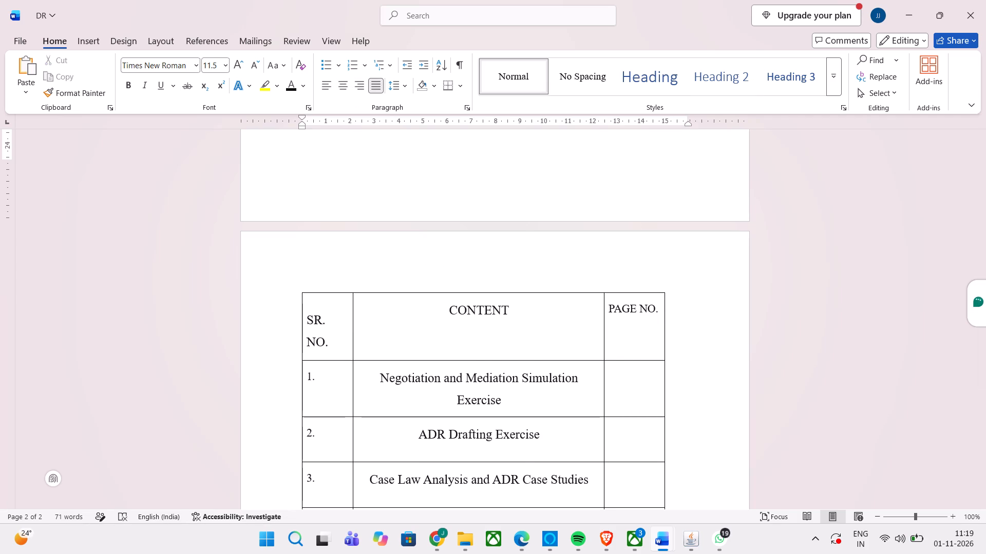
pyautogui.press('Return')
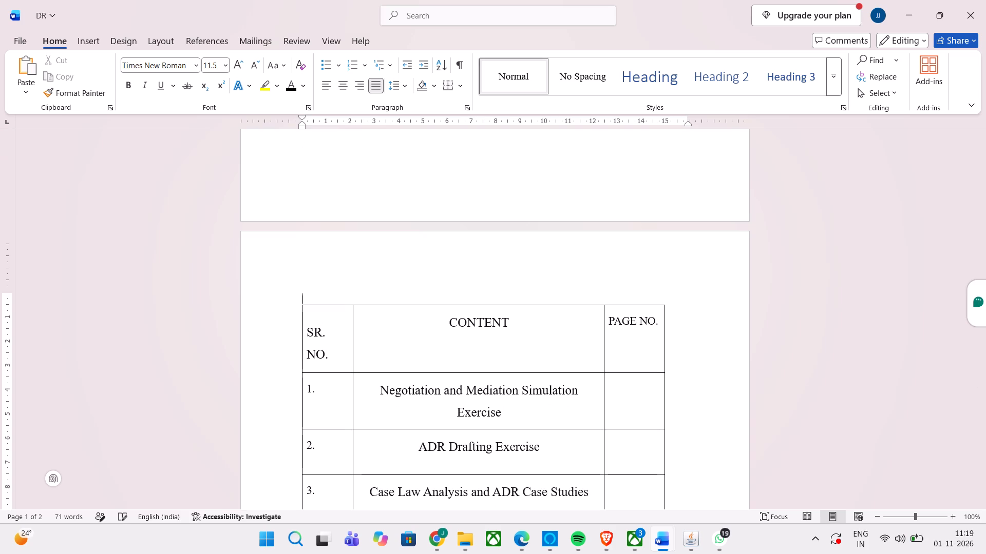
pyautogui.hotkey('ctrl', 'v')
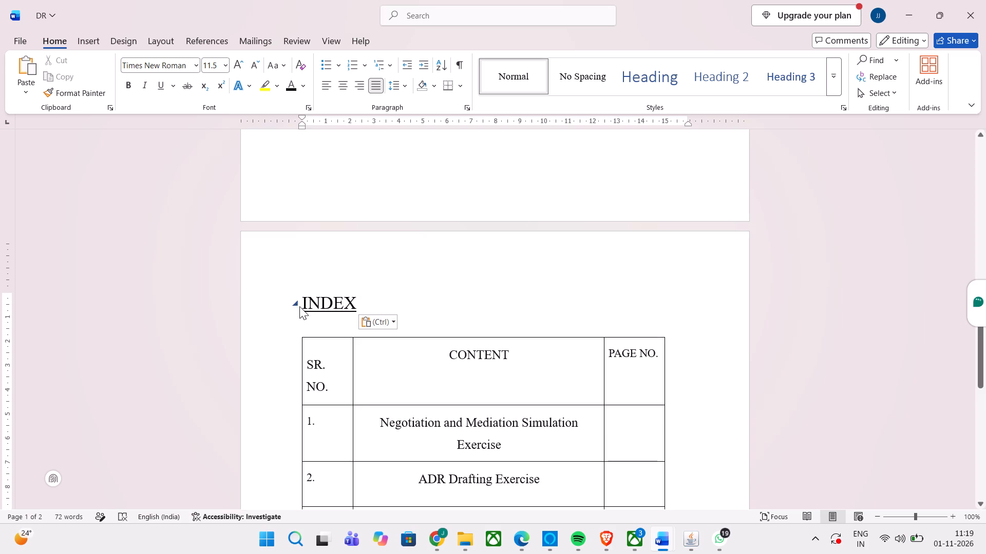
# Centre the "INDEX" heading and indent it until it sits centred above the table's CONTENT column.
pyautogui.moveTo(302, 300); pyautogui.dragTo(366, 303)
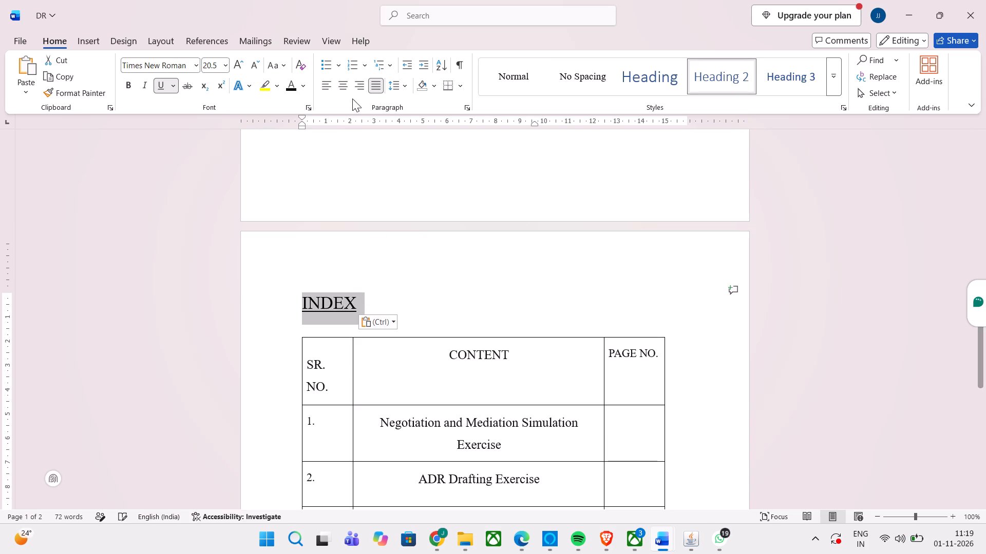
pyautogui.click(348, 90)
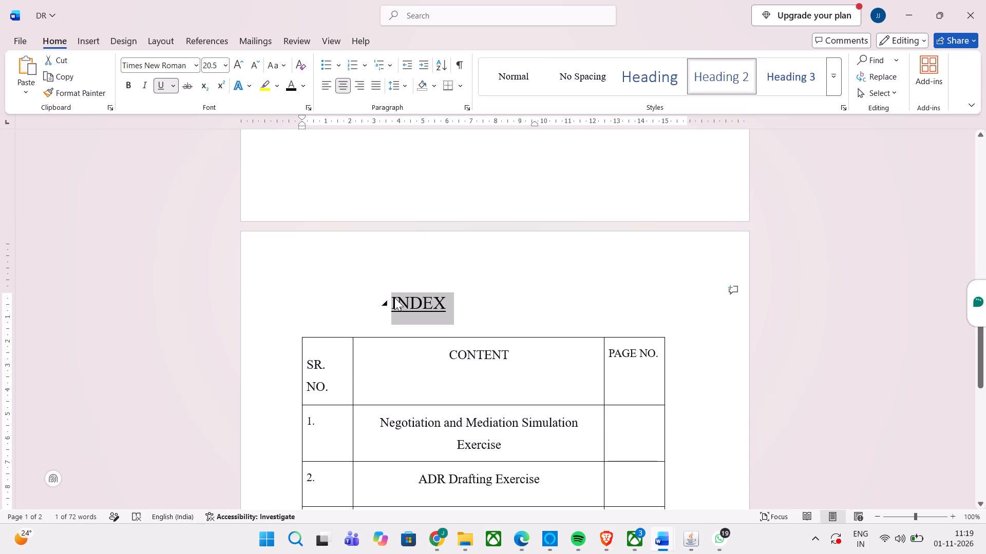
pyautogui.click(388, 295)
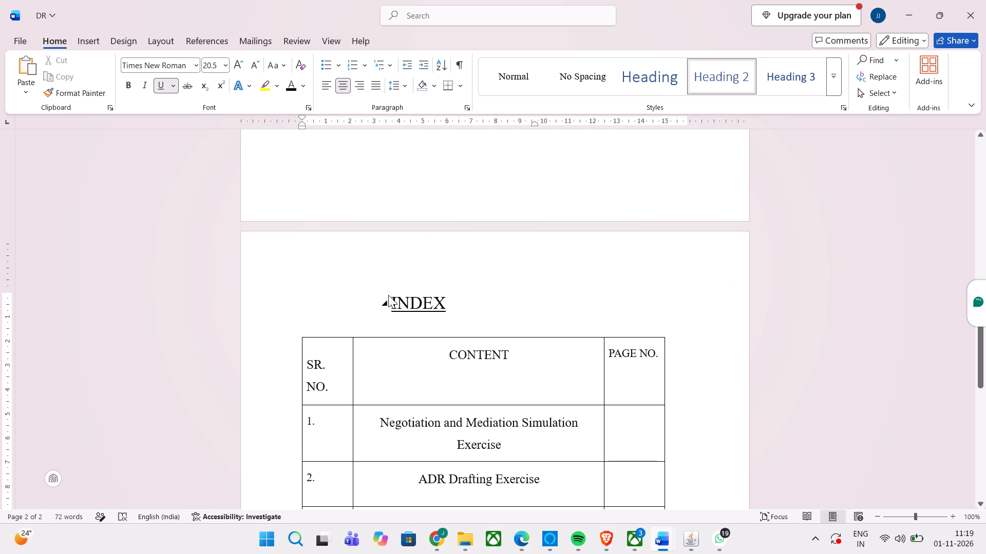
pyautogui.press('Tab')
pyautogui.press('Tab')
pyautogui.press('Tab')
pyautogui.press('Tab')
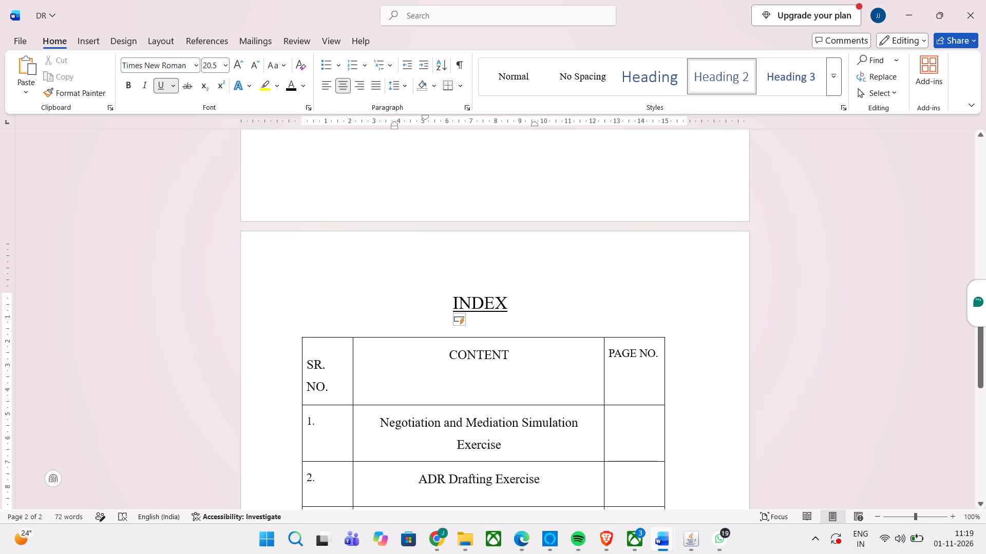
pyautogui.press('Tab')
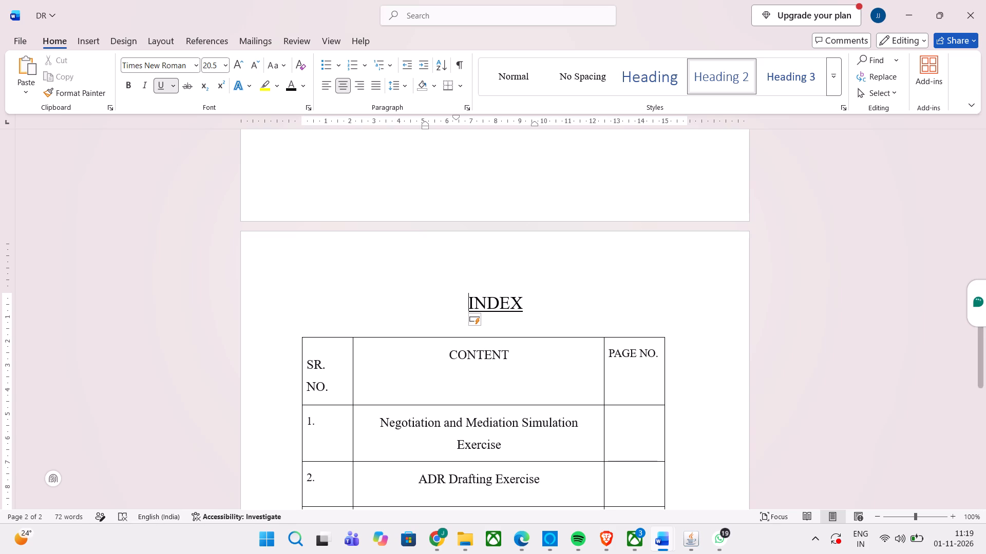
pyautogui.press('BackSpace')
pyautogui.click(692, 286)
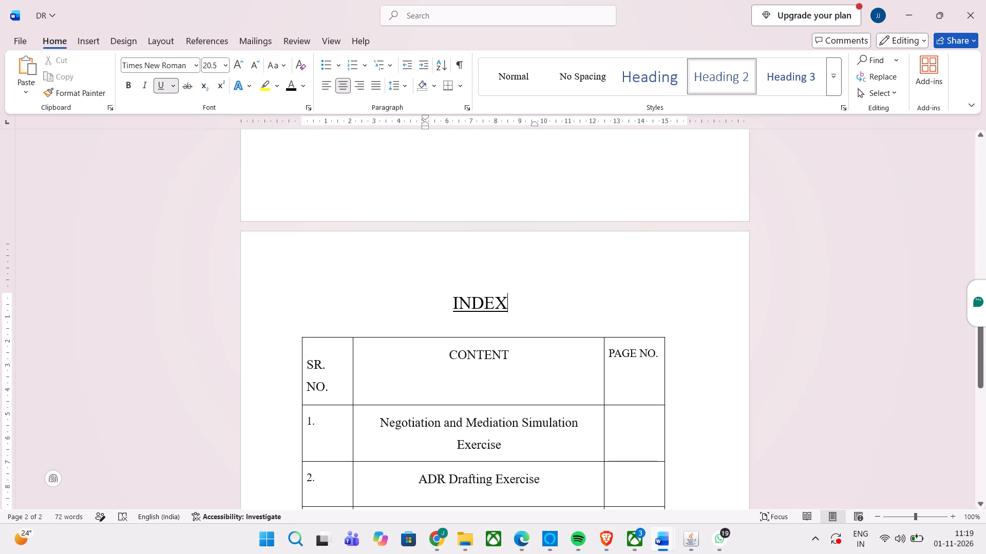
# Enlarge the whole index table slightly from its lower-right corner, making it wider and taller.
pyautogui.scroll(-4, 692, 286)
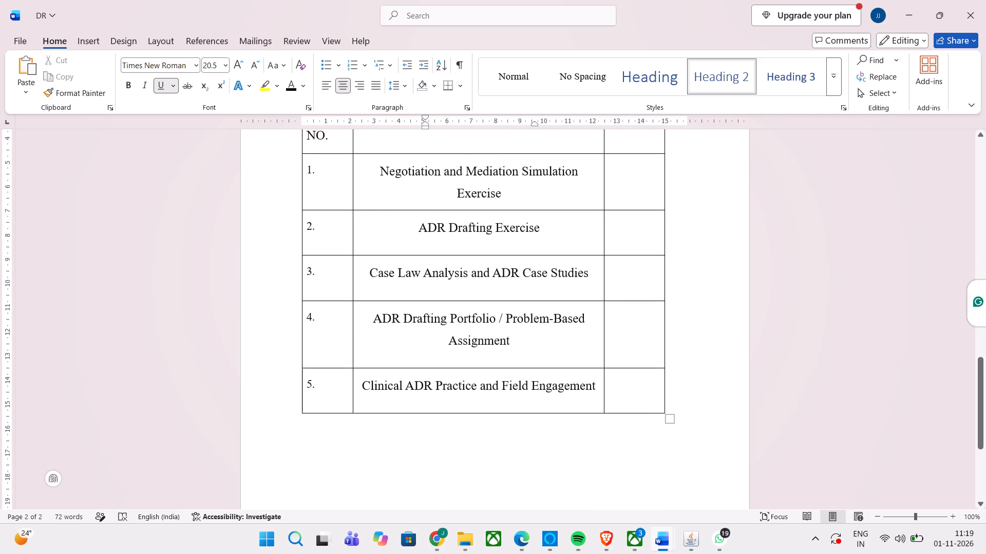
pyautogui.moveTo(666, 415); pyautogui.dragTo(679, 421)
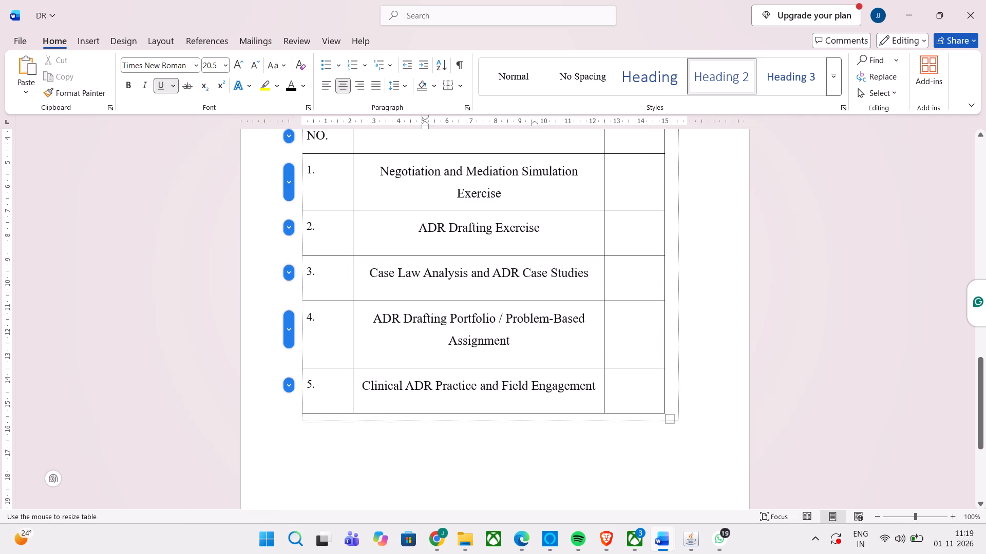
pyautogui.moveTo(679, 421); pyautogui.dragTo(687, 424)
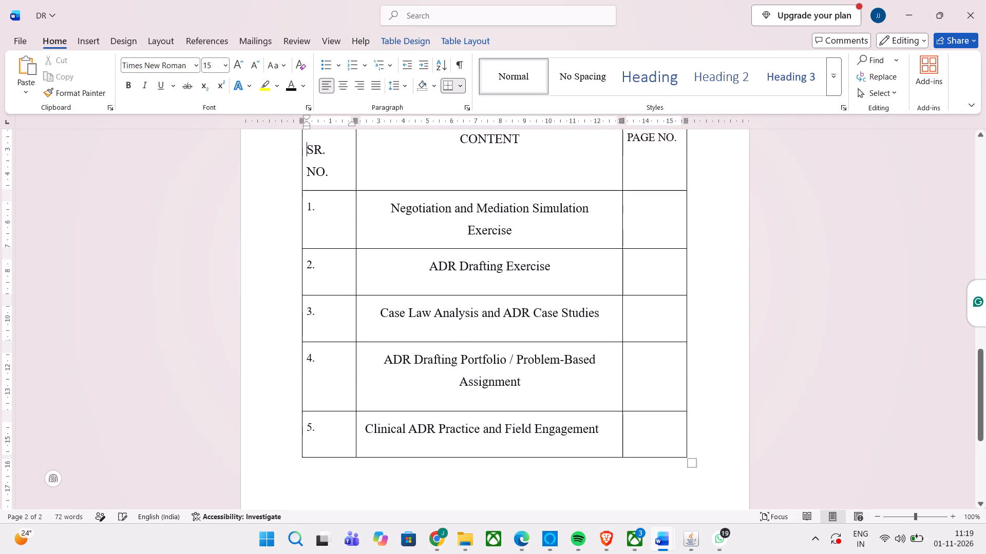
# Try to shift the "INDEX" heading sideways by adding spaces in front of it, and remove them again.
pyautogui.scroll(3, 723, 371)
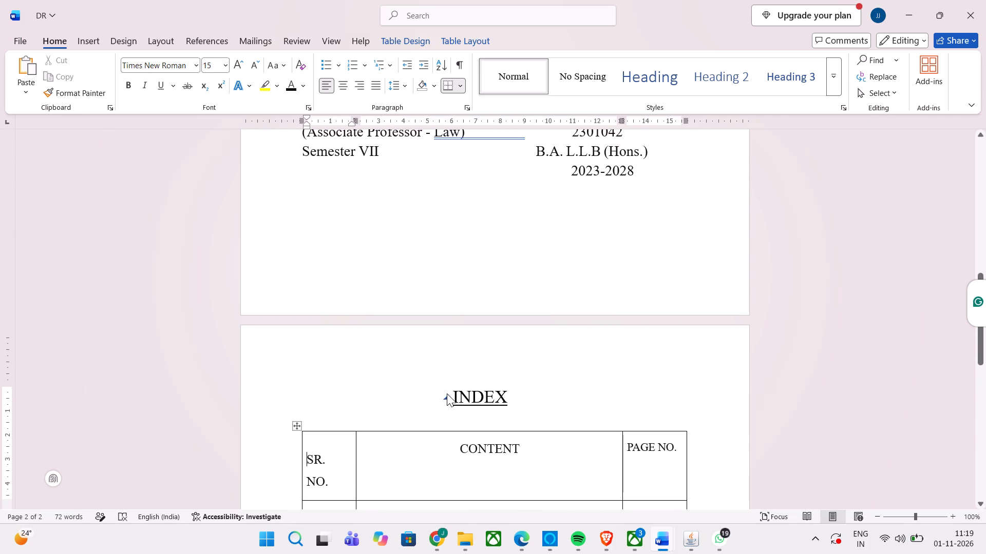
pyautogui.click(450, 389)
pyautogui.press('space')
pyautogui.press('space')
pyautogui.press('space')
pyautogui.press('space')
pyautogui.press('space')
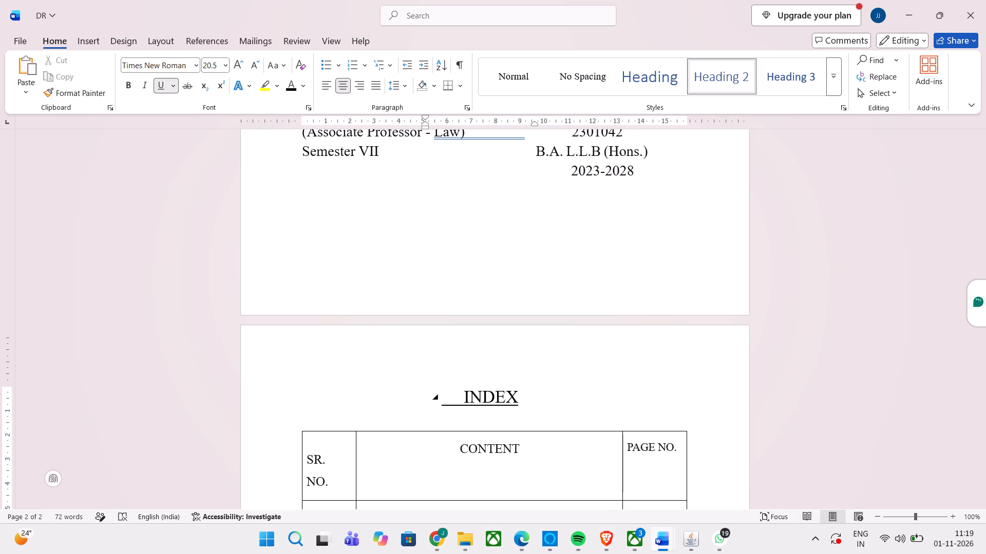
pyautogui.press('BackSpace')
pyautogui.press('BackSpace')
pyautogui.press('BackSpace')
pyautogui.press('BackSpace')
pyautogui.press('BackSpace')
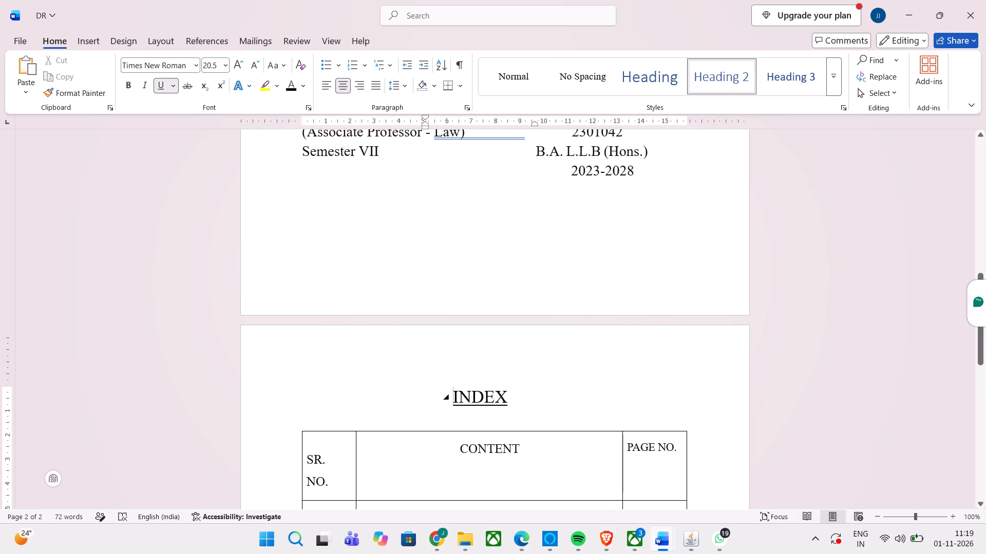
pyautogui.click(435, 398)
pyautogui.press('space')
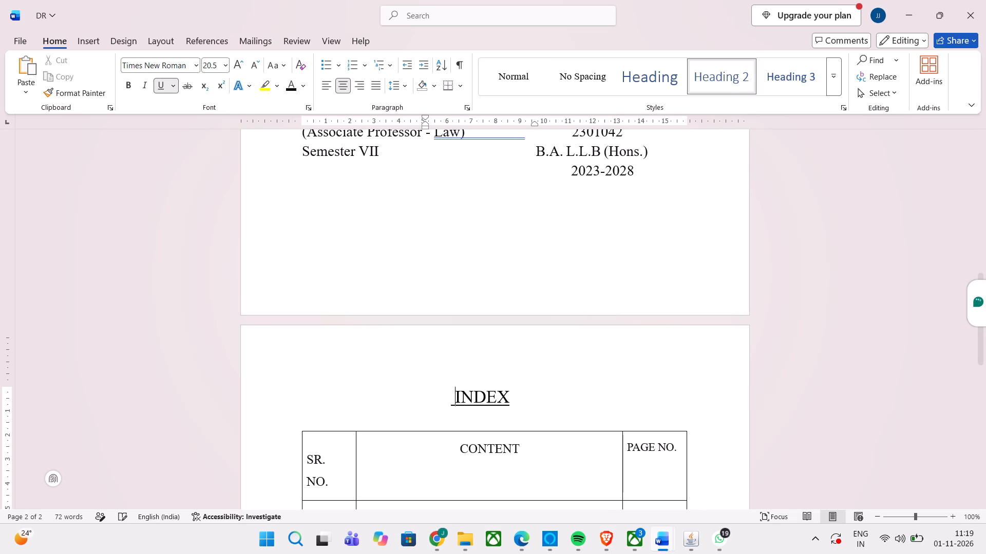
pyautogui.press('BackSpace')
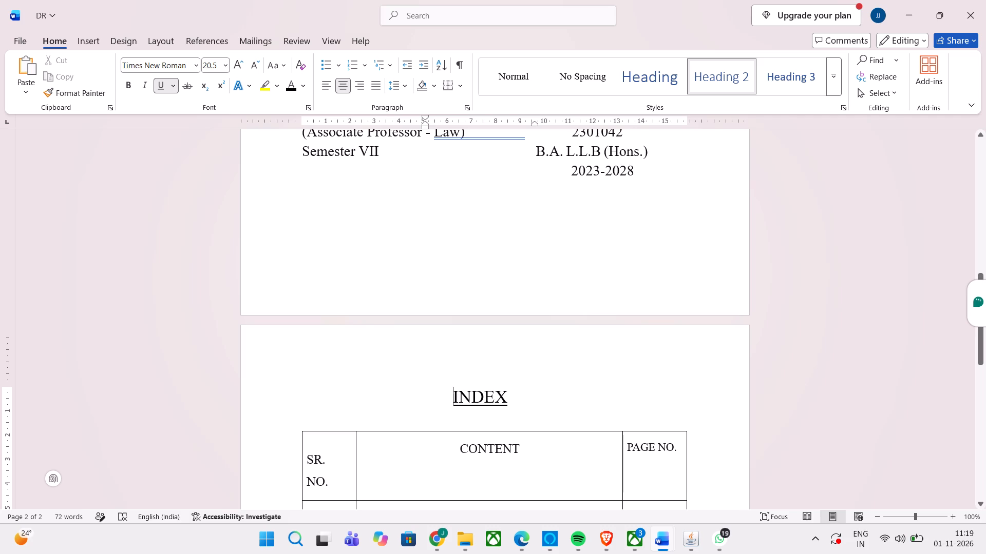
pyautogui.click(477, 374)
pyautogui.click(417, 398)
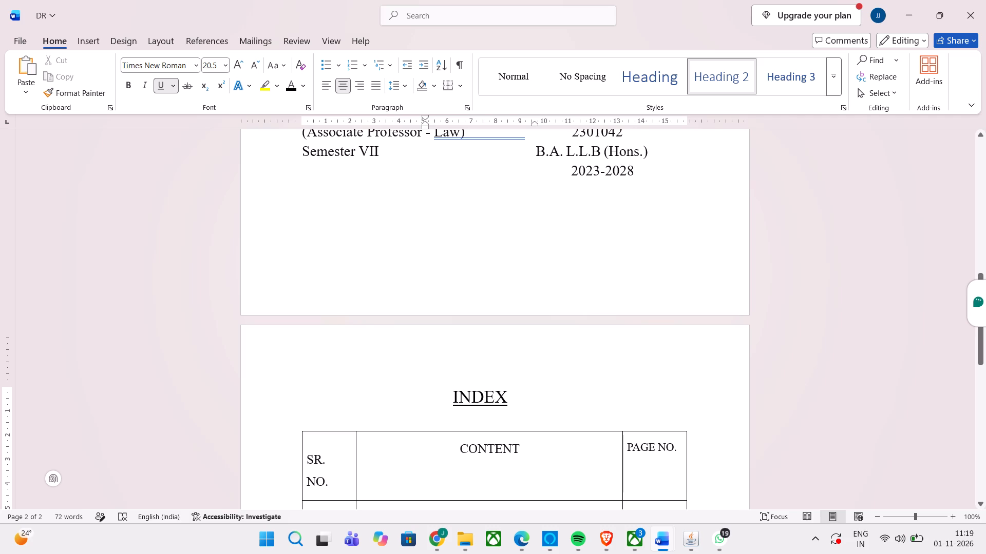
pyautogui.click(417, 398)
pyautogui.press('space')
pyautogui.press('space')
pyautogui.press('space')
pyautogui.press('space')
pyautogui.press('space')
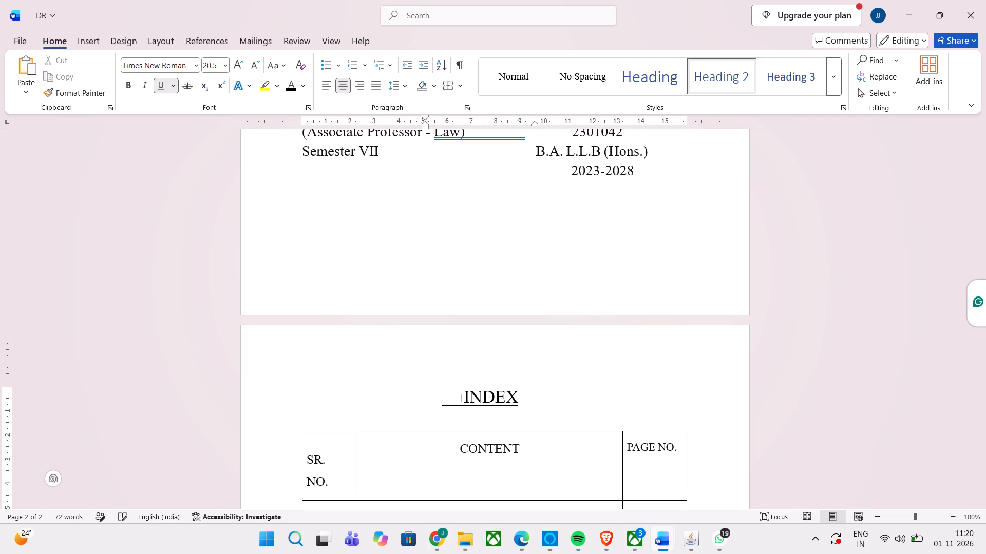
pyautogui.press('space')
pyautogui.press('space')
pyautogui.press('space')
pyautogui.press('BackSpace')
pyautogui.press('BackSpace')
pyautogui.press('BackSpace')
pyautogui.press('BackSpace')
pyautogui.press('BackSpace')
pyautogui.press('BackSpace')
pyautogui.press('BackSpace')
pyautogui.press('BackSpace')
# Clear the "INDEX" heading's centring and indentation, and indent it again from the margin until it sits above the table's CONTENT column.
pyautogui.press('BackSpace')
pyautogui.press('BackSpace')
pyautogui.press('BackSpace')
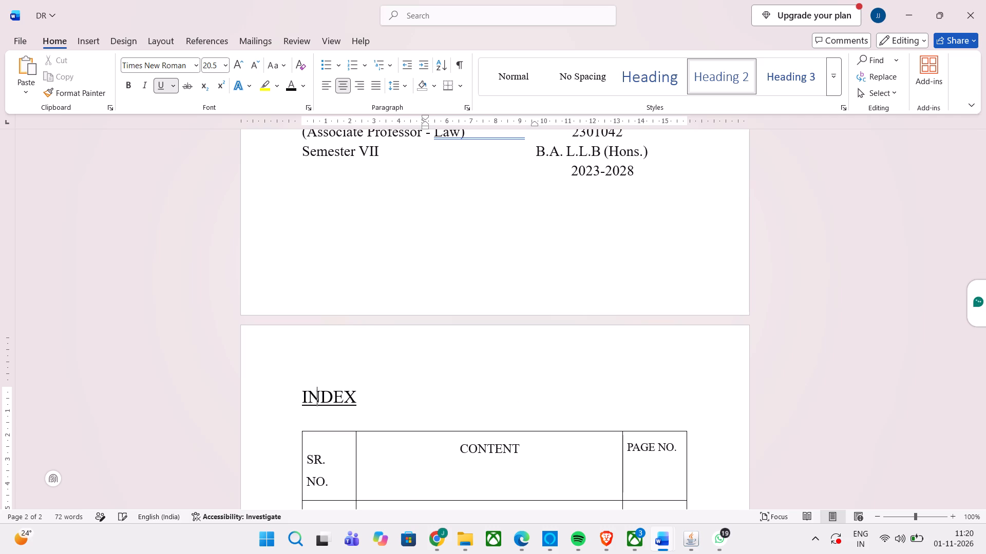
pyautogui.press('space')
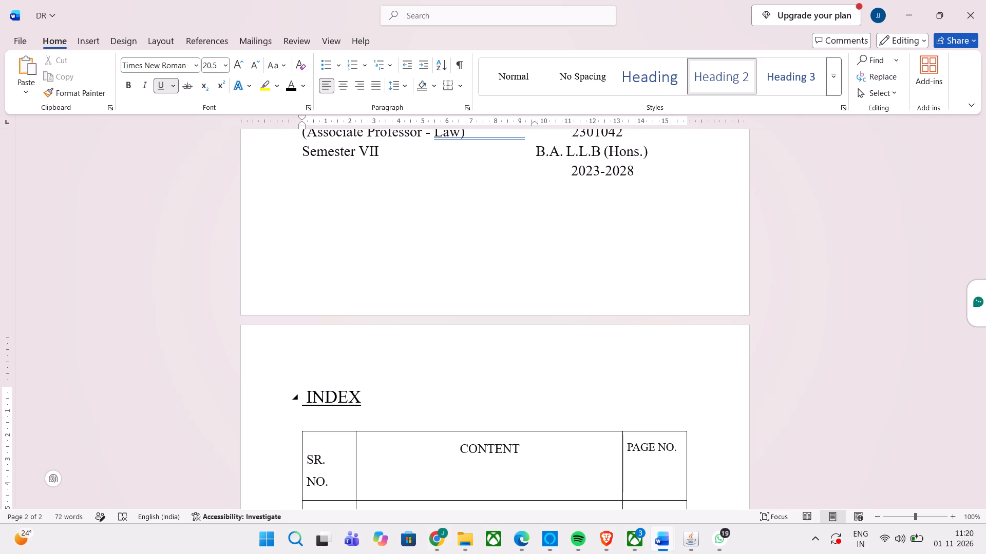
pyautogui.press('BackSpace')
pyautogui.press('Tab')
pyautogui.press('Tab')
pyautogui.press('Tab')
pyautogui.press('Tab')
pyautogui.press('Tab')
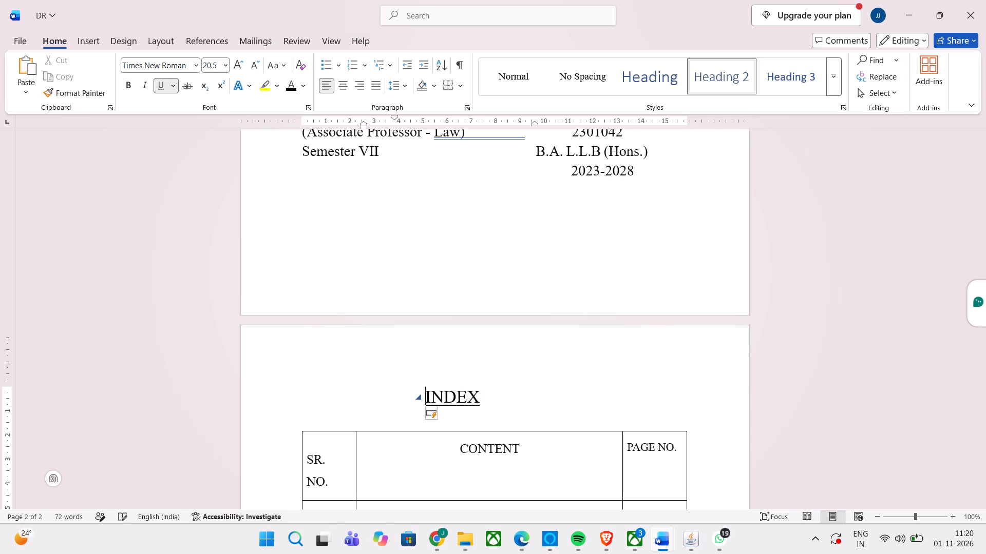
pyautogui.press('Tab')
pyautogui.press('Tab')
pyautogui.press('BackSpace')
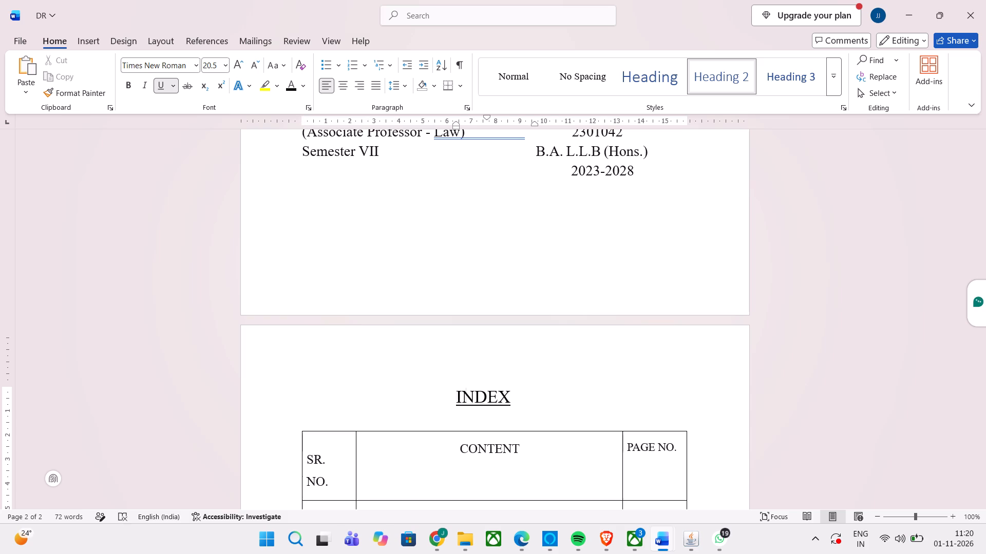
pyautogui.click(586, 383)
# Save a copy of the document as a Word file named drr in the Downloads folder.
pyautogui.scroll(-1, 586, 383)
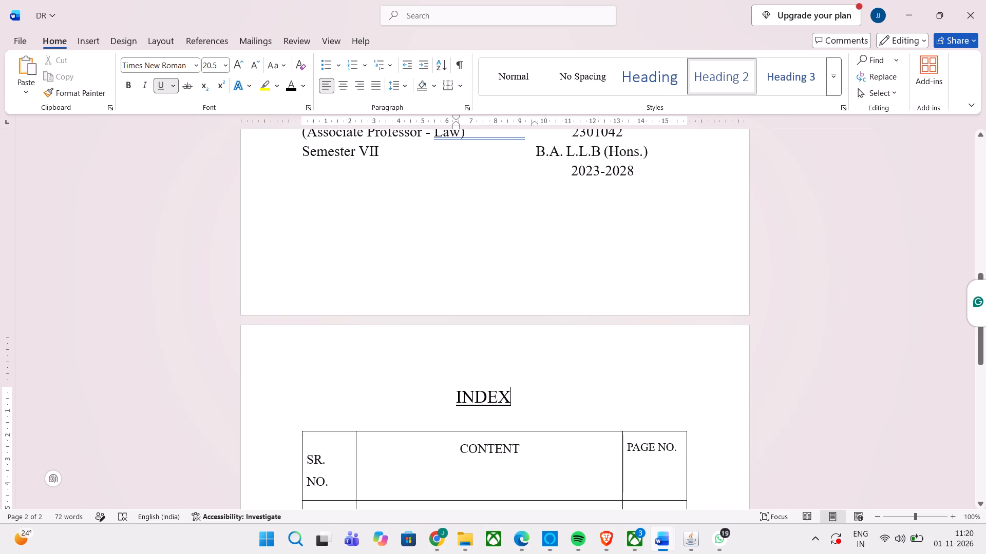
pyautogui.scroll(-2, 586, 383)
pyautogui.scroll(10, 586, 383)
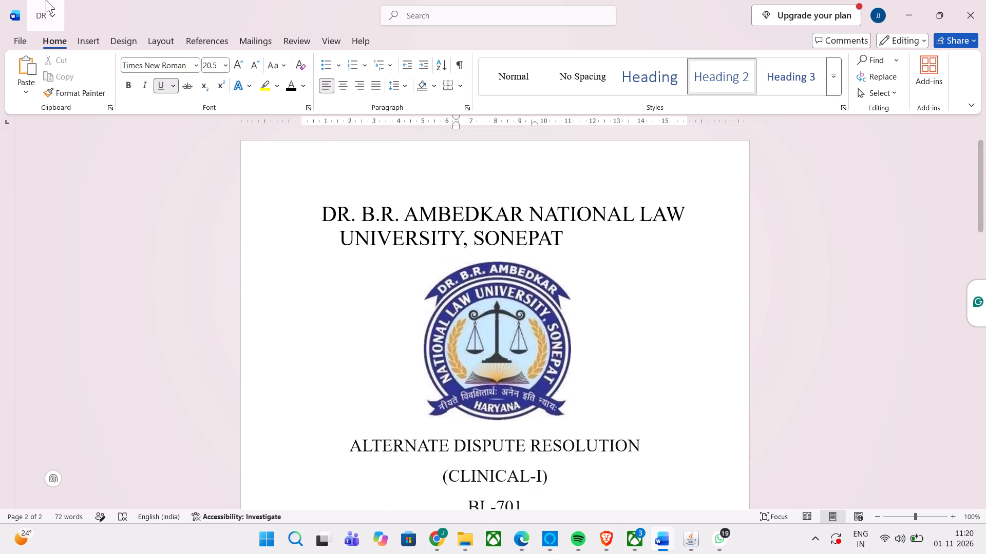
pyautogui.click(21, 38)
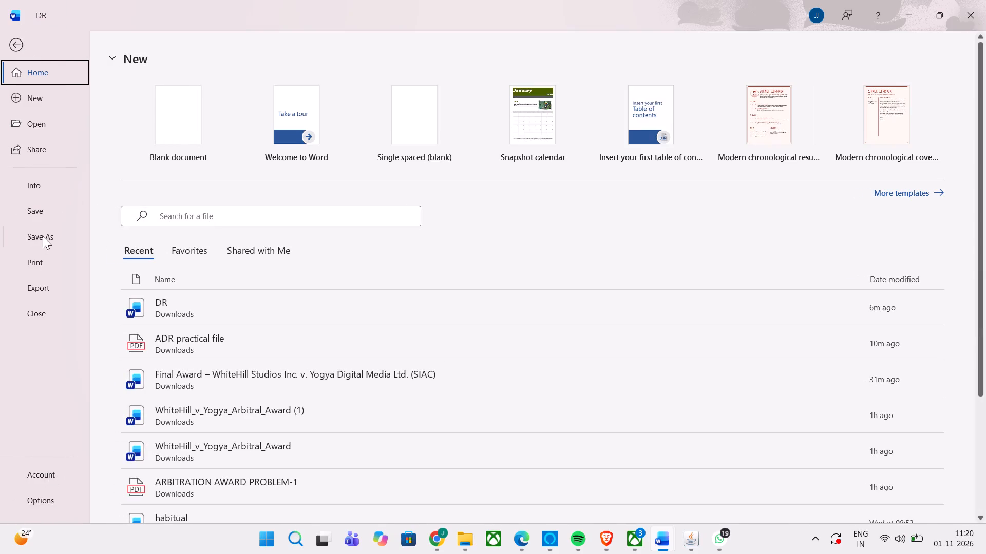
pyautogui.click(43, 234)
pyautogui.click(435, 149)
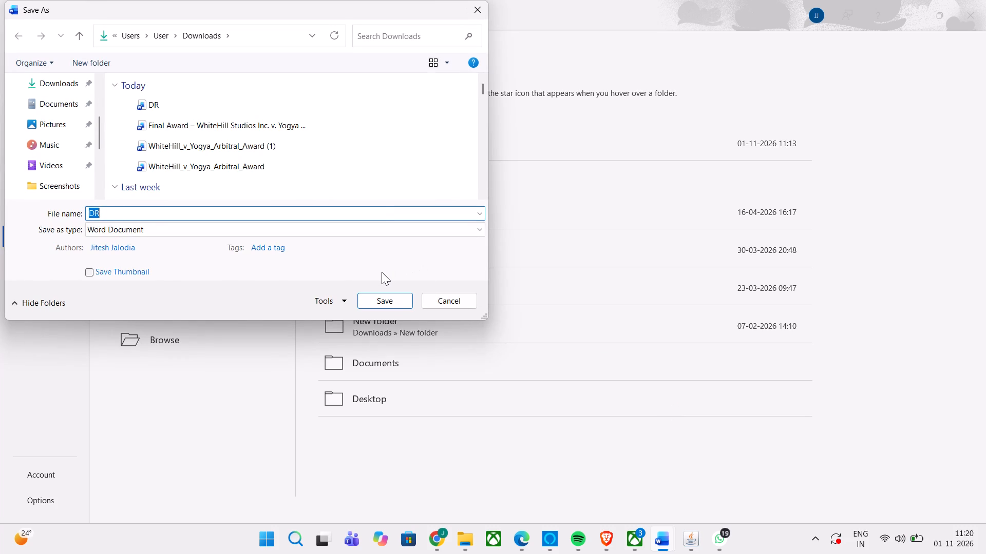
pyautogui.press('BackSpace')
pyautogui.write('drr')
pyautogui.press('Return')
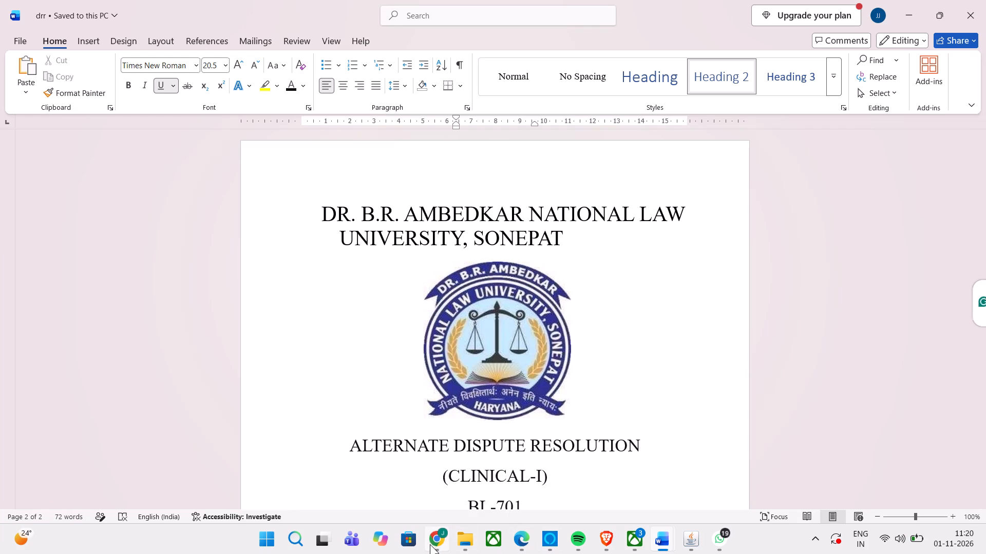
pyautogui.click(447, 482)
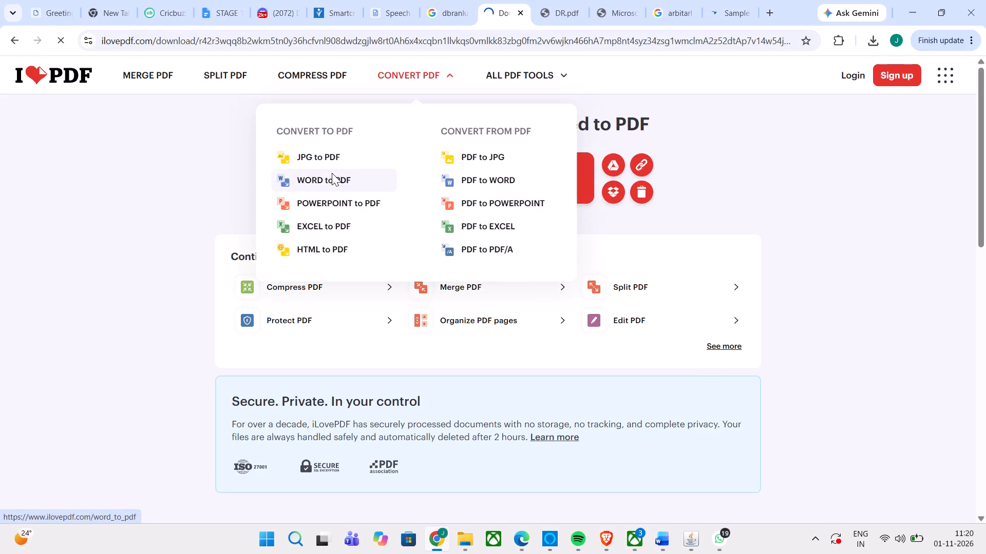
# Upload drr.docx from the Downloads folder to the Word to PDF converter and convert it to PDF.
pyautogui.click(466, 212)
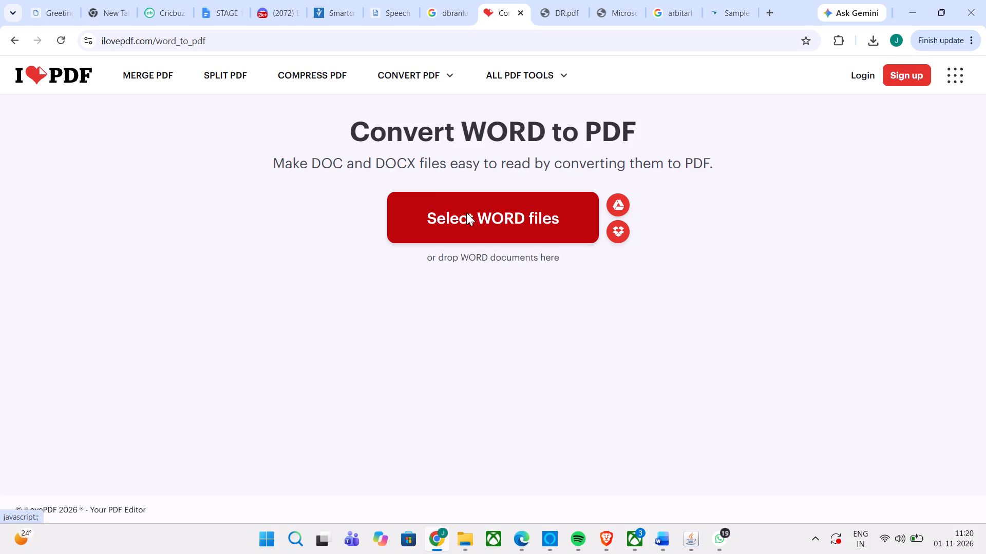
pyautogui.click(222, 101)
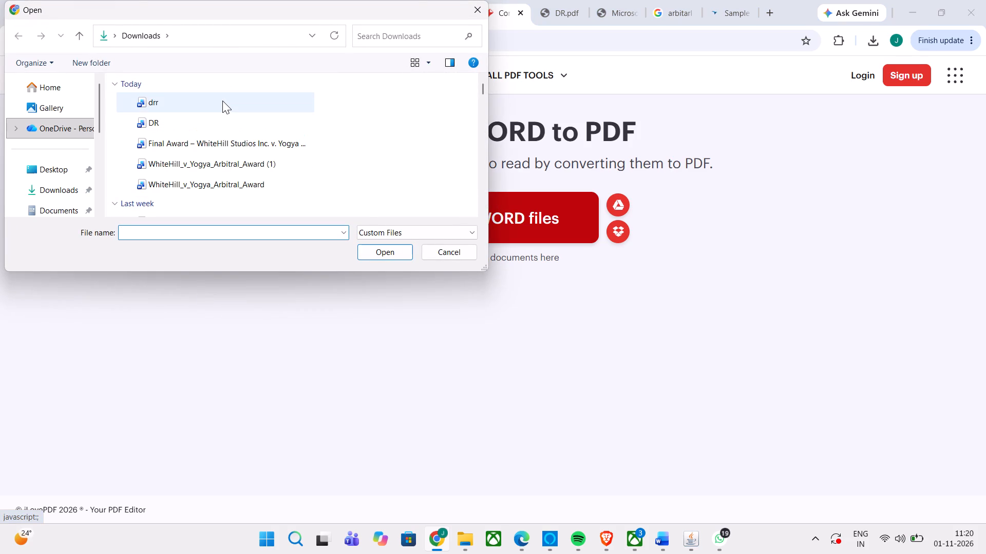
pyautogui.click(370, 252)
pyautogui.press('Return')
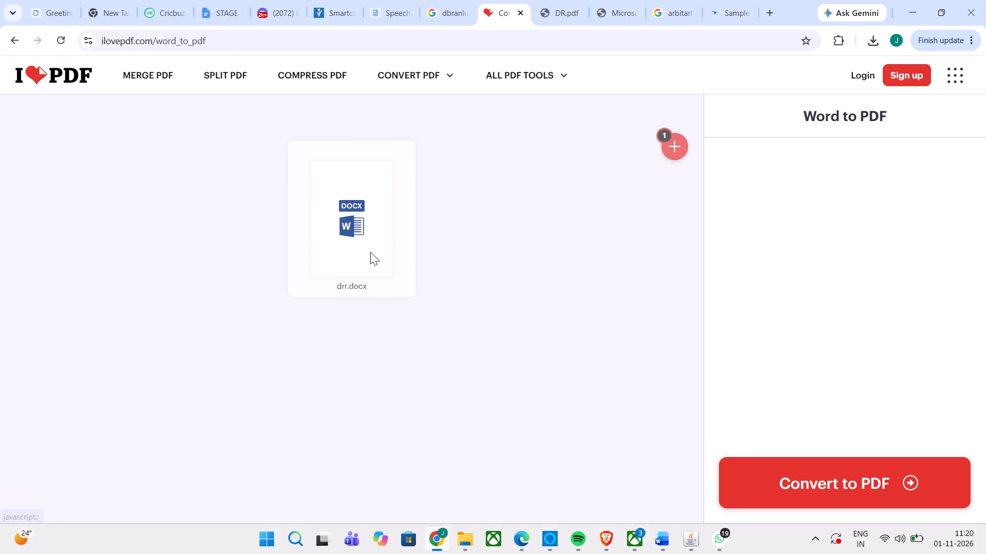
pyautogui.click(786, 455)
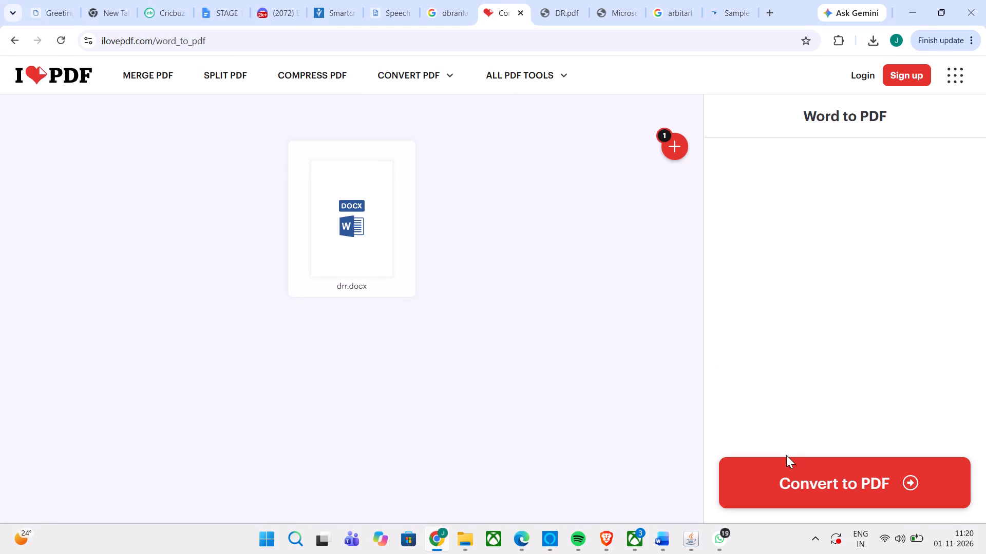